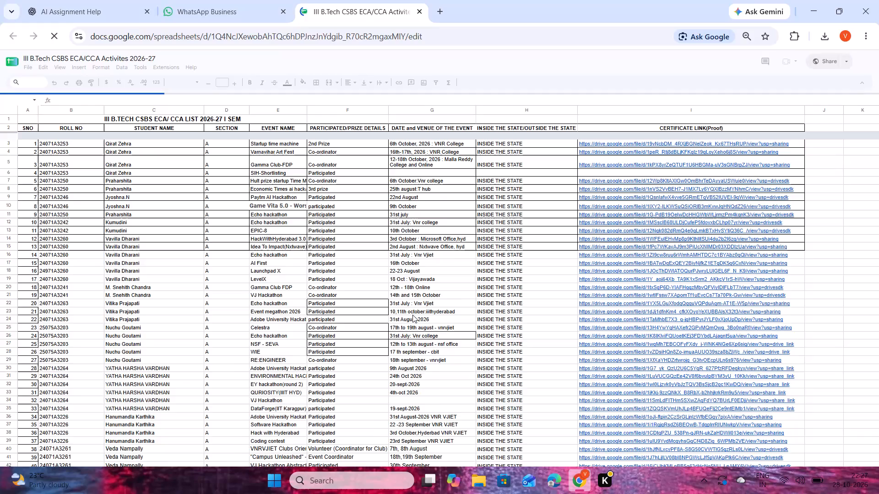
# Copy the INSIDE THE STATE text from row 49 into the same column of the SIH Internal Hackathon entry in row 50.
pyautogui.scroll(-2, 412, 315)
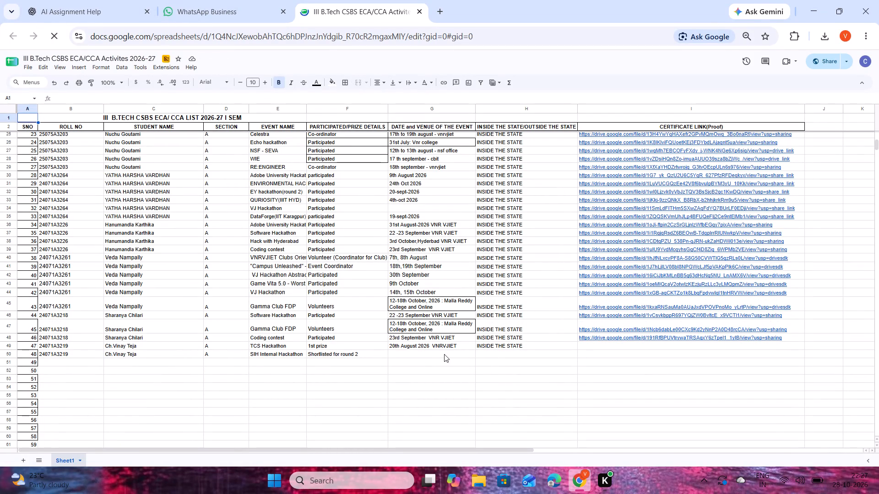
pyautogui.click(445, 356)
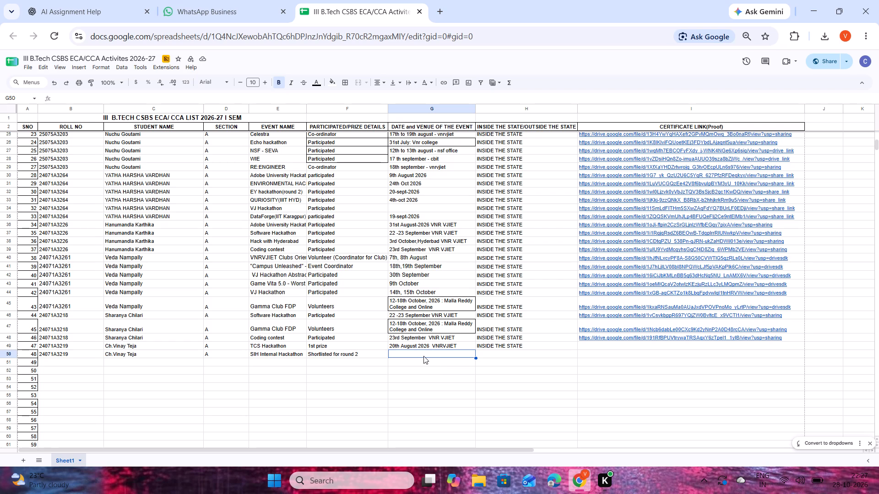
pyautogui.click(520, 347)
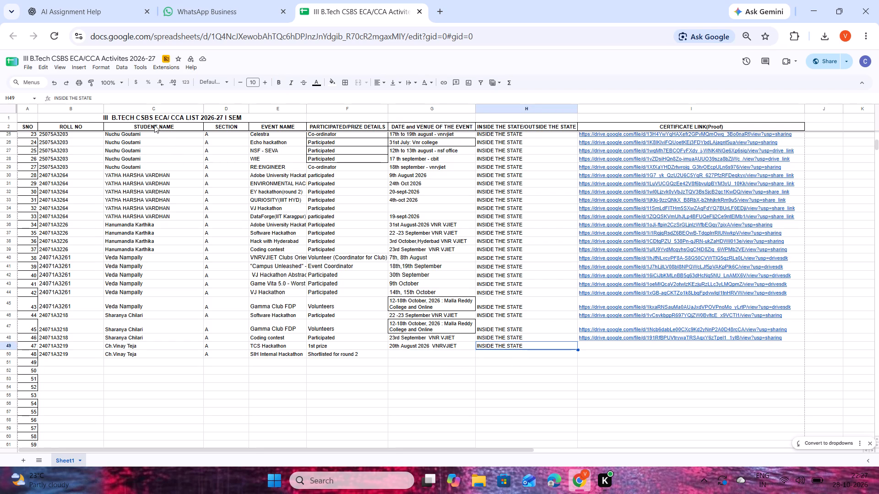
pyautogui.moveTo(125, 100); pyautogui.dragTo(51, 98)
pyautogui.hotkey('ctrl', 'c')
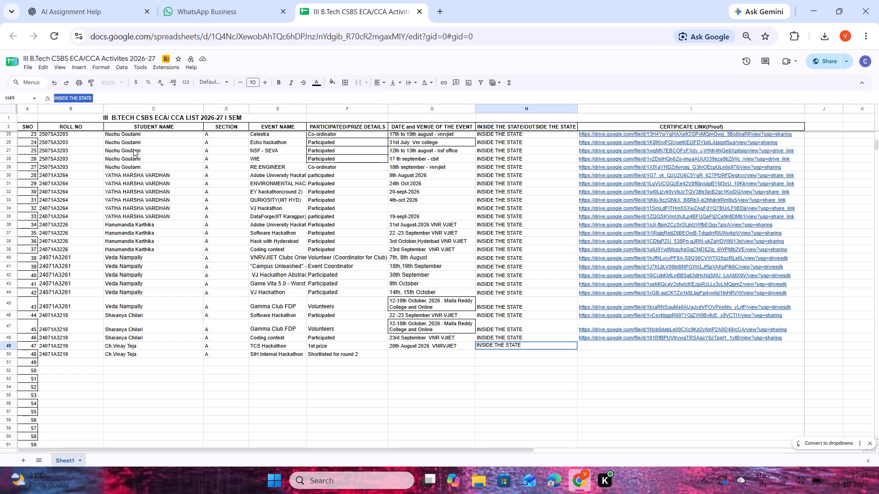
pyautogui.click(510, 352)
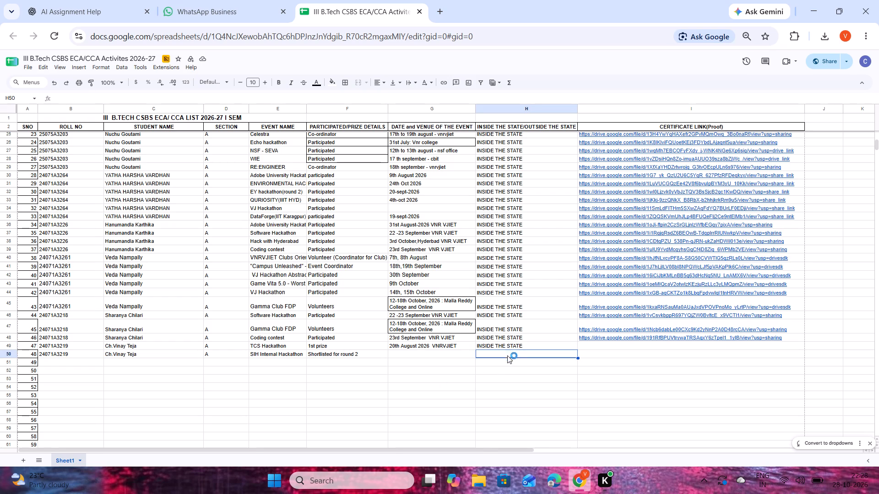
pyautogui.hotkey('ctrl', 'v')
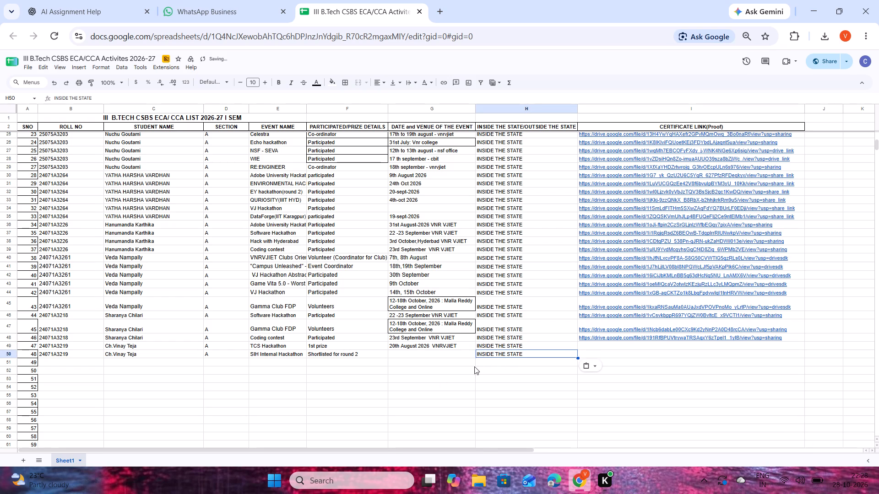
# Select the empty date and venue cell of the SIH Internal Hackathon entry in row 50.
pyautogui.click(440, 352)
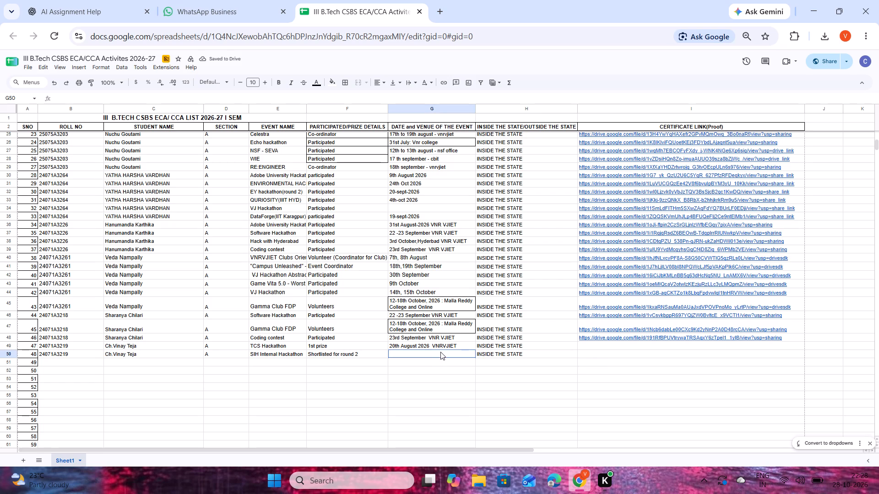
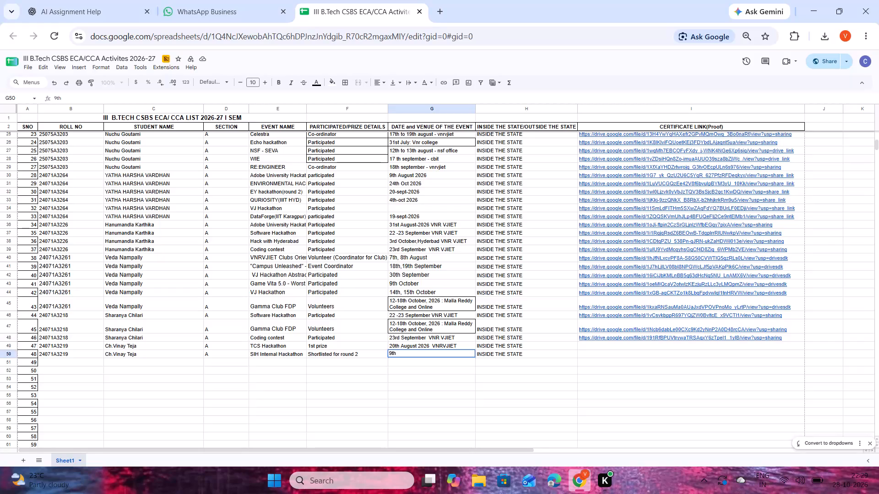
# Enter 9th September VNRVJIET as the date and venue of the SIH Internal Hackathon entry in row 50.
pyautogui.write('Se')
pyautogui.write('ptember')
pyautogui.press('space')
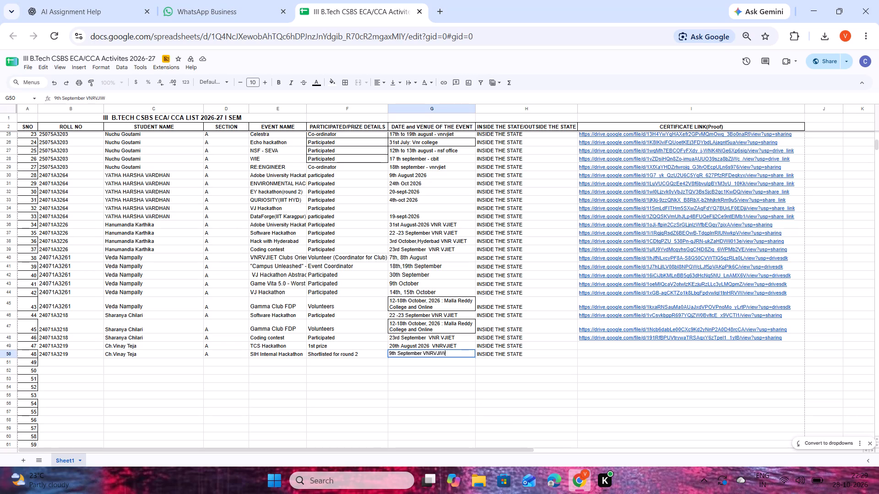
pyautogui.press('BackSpace')
pyautogui.press('BackSpace')
pyautogui.write('ET')
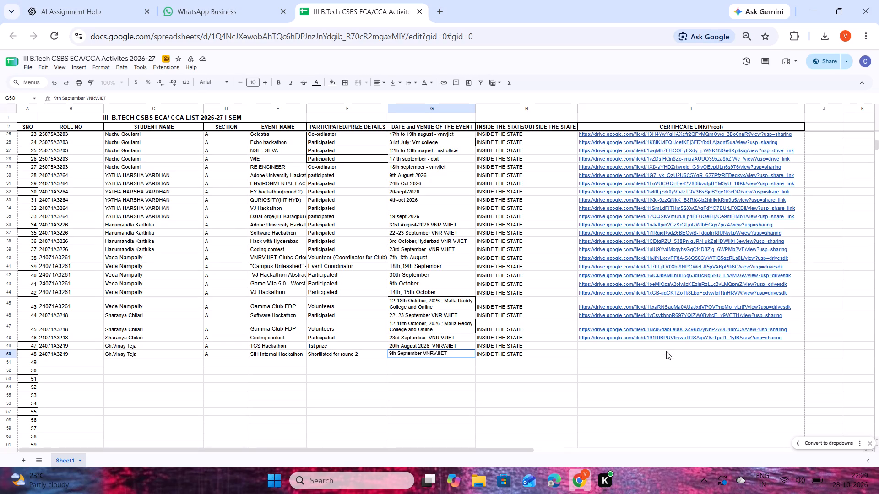
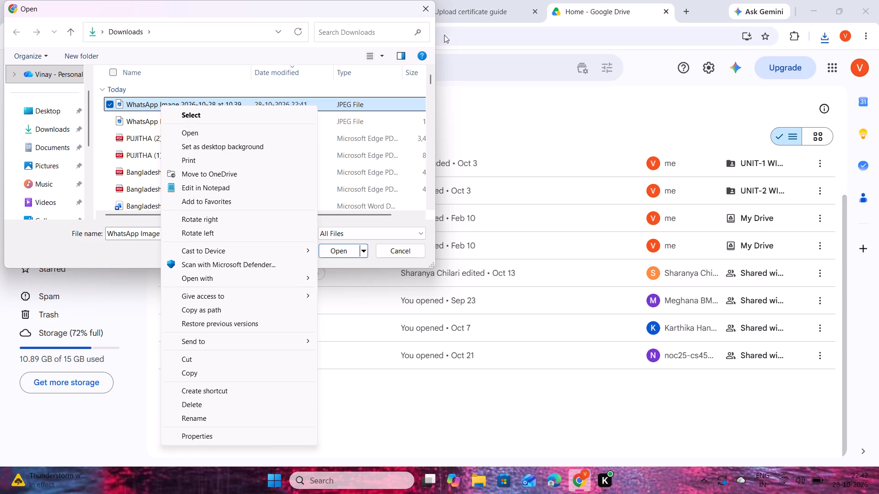
# Dismiss the file chooser and open the downloaded image WhatsApp Image 2026-10-28 at 10.39.15 PM.jpeg from the recent downloads.
pyautogui.click(431, 12)
pyautogui.click(827, 36)
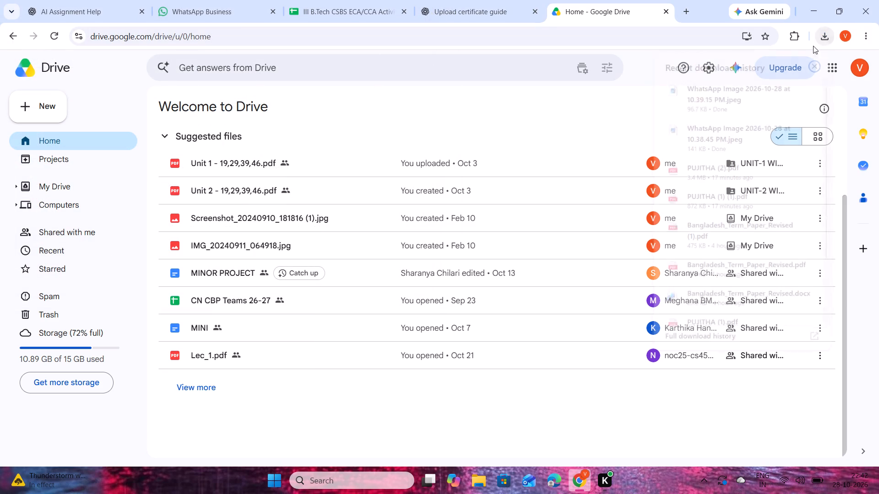
pyautogui.click(754, 99)
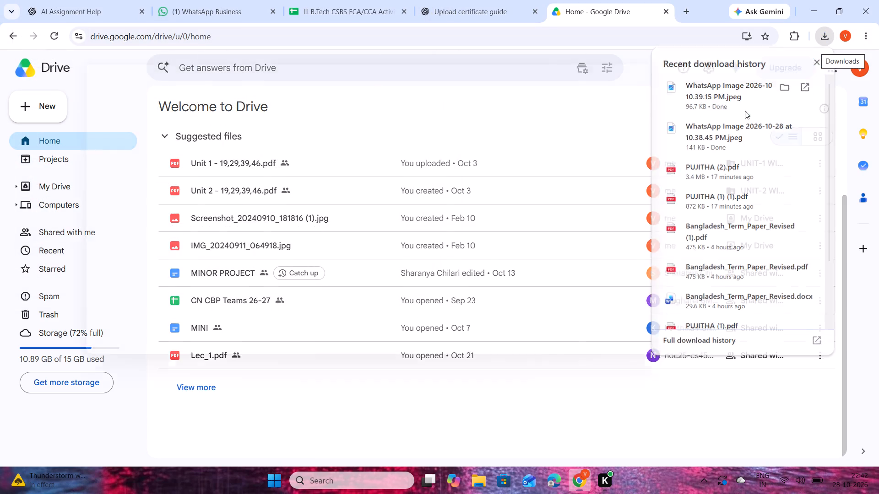
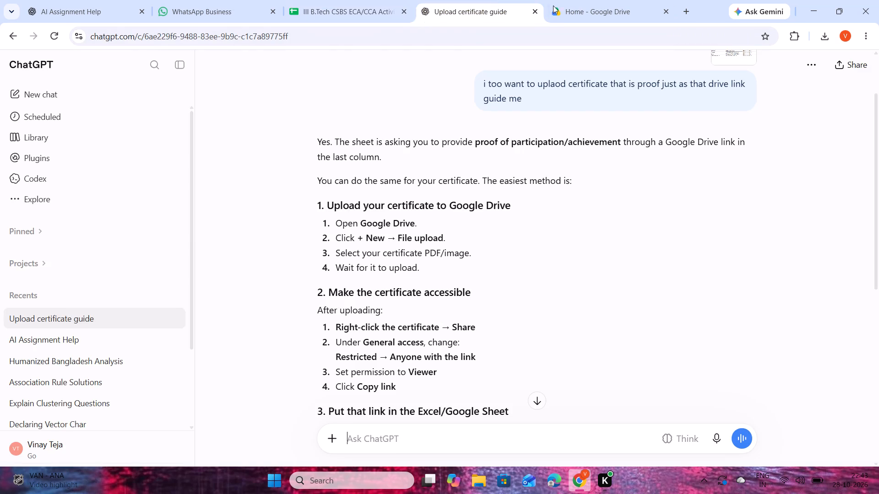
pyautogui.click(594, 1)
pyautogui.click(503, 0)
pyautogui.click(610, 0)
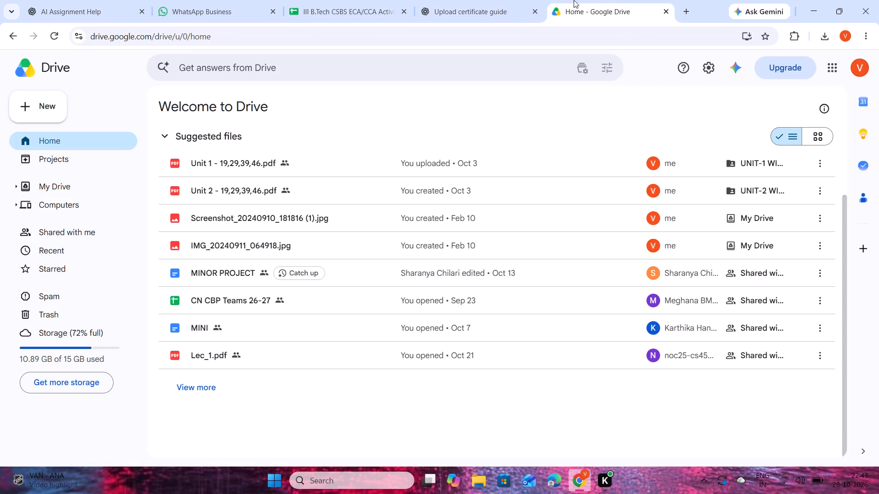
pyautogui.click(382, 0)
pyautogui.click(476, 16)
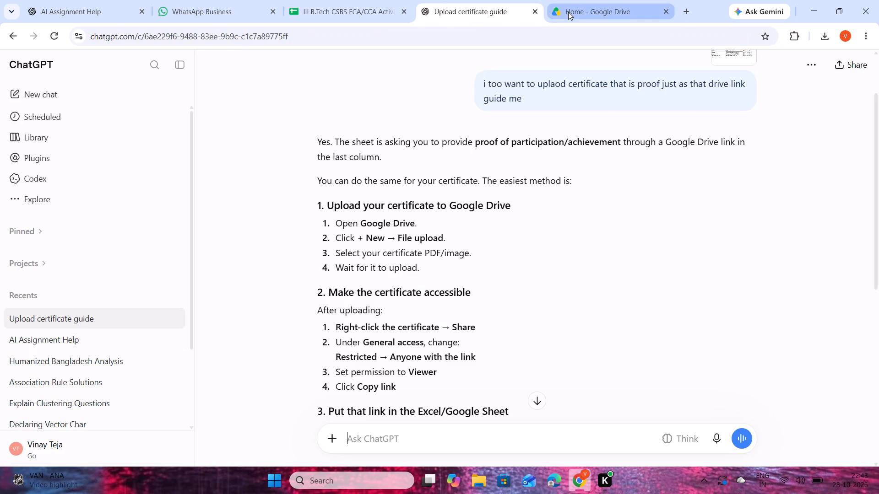
# Upload the image "WhatsApp Image 2026-10-28 at 10.39.15 PM" from the Downloads folder to Google Drive.
pyautogui.click(568, 13)
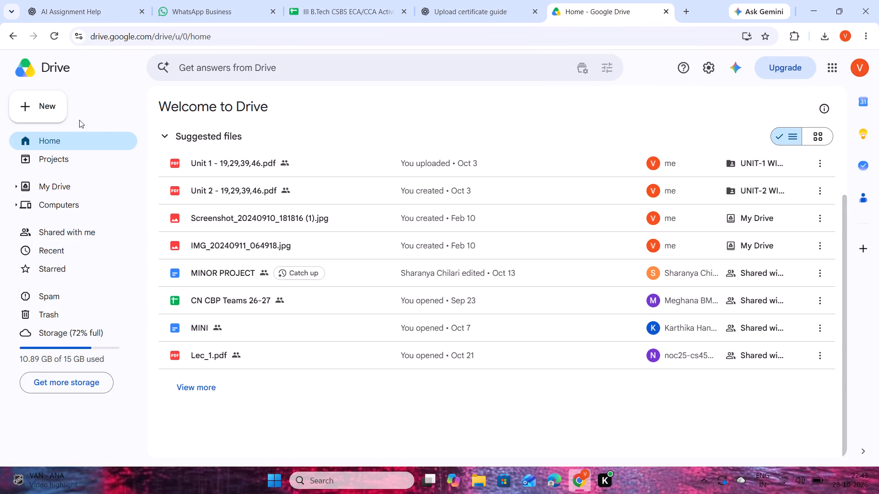
pyautogui.click(45, 101)
pyautogui.click(82, 130)
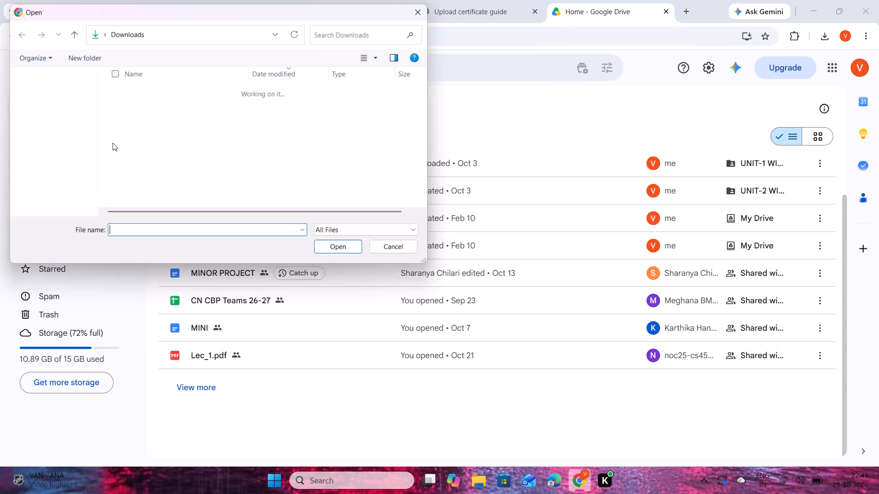
pyautogui.click(150, 101)
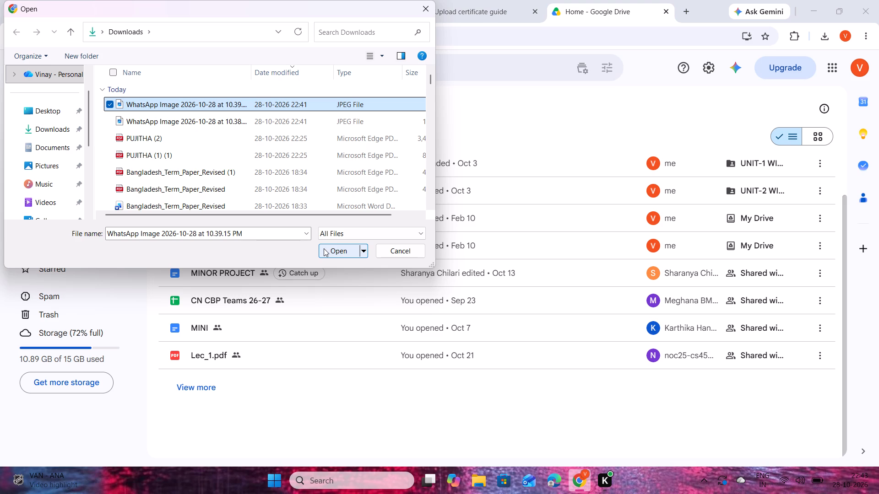
pyautogui.click(324, 248)
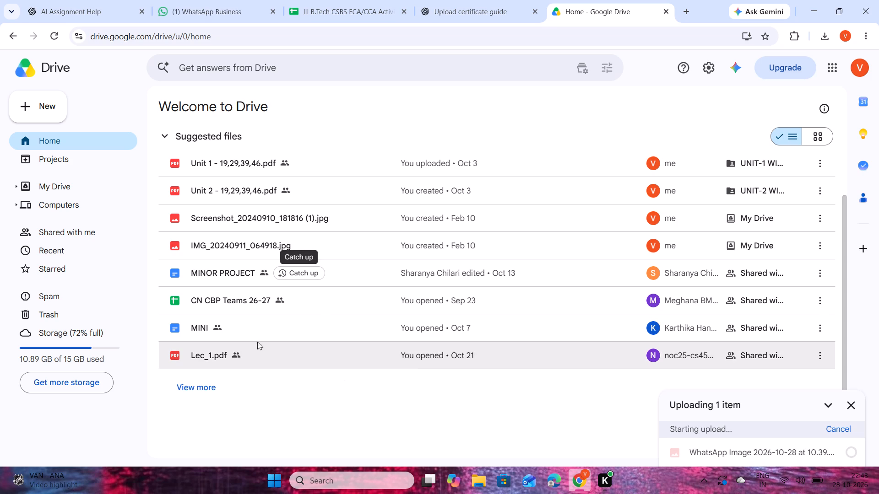
# Open My Drive to locate the uploaded WhatsApp certificate image.
pyautogui.click(66, 188)
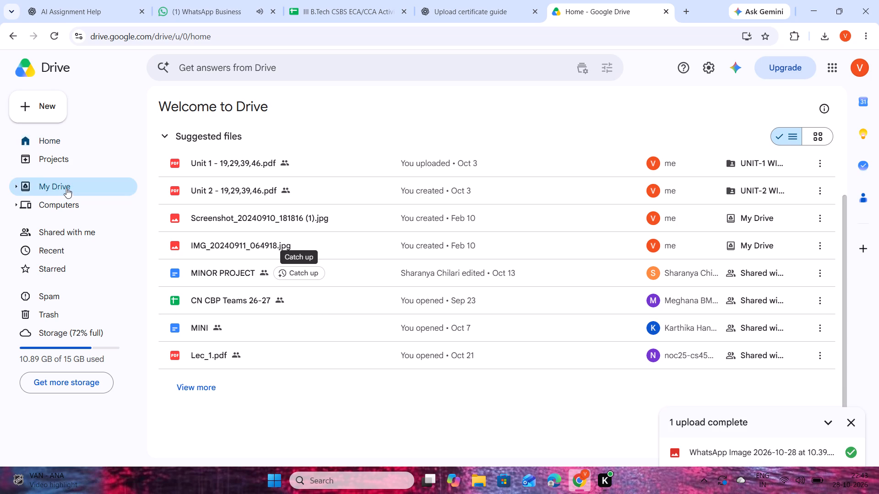
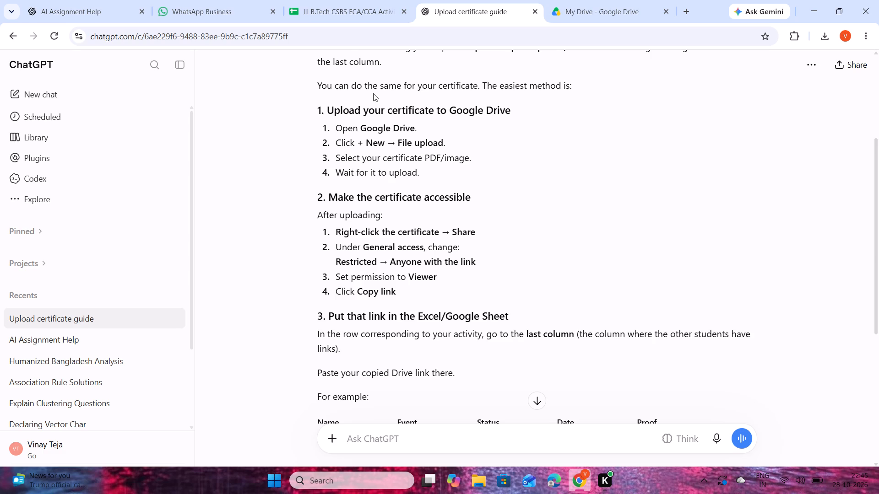
# Copy the share link of the uploaded image WhatsApp Image 2026-10-28 at 10.39.15 PM.jpeg in My Drive.
pyautogui.click(337, 0)
pyautogui.click(567, 0)
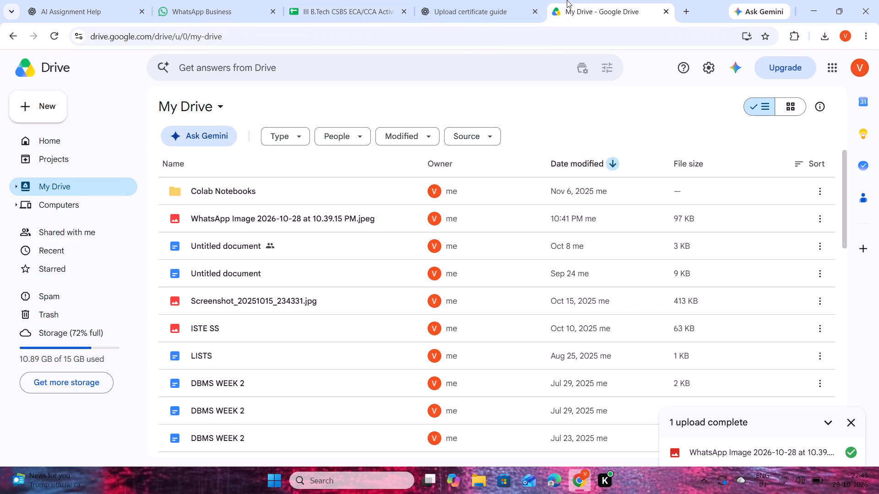
pyautogui.rightClick(534, 212)
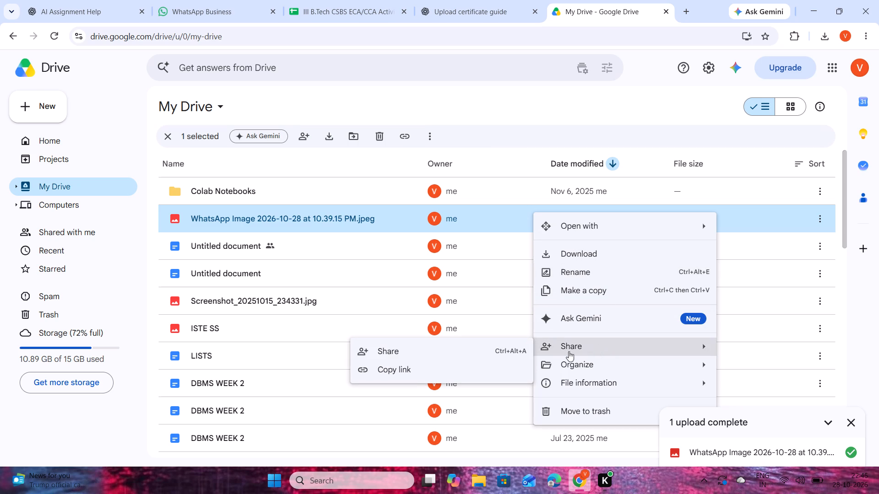
pyautogui.click(491, 369)
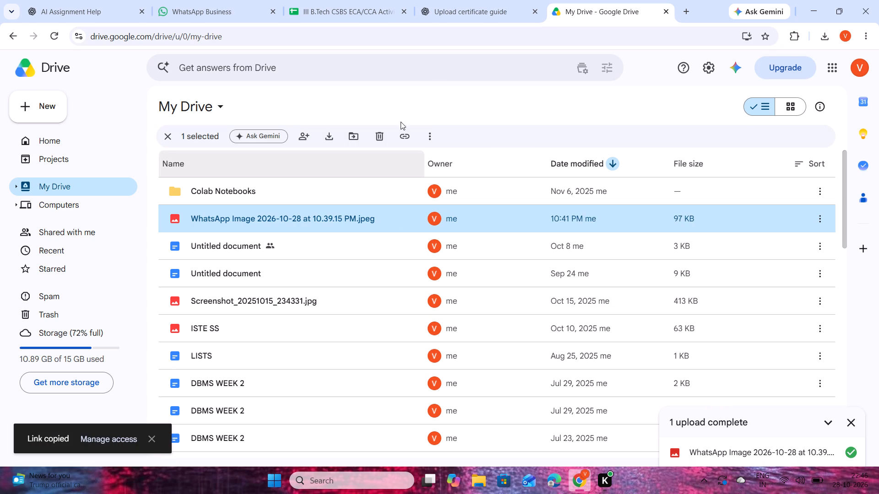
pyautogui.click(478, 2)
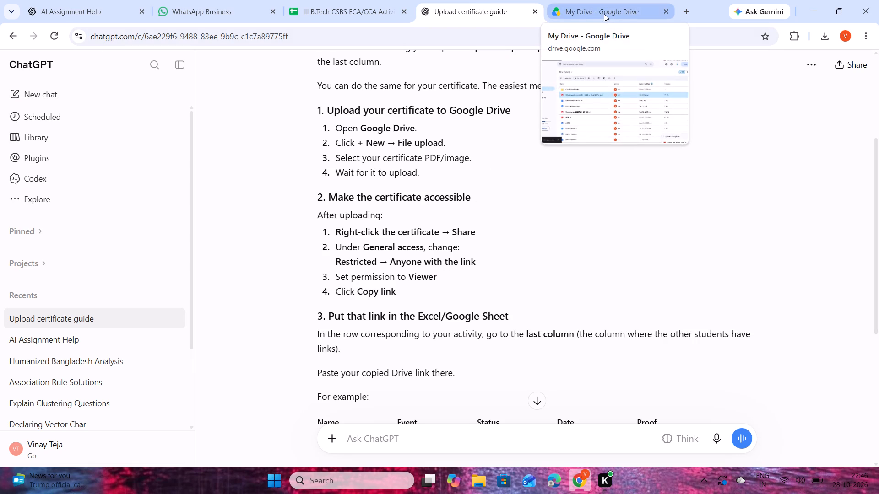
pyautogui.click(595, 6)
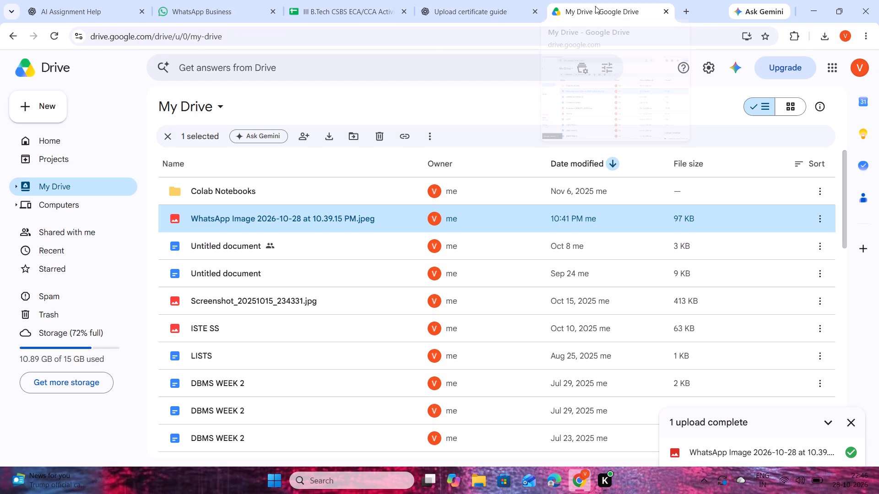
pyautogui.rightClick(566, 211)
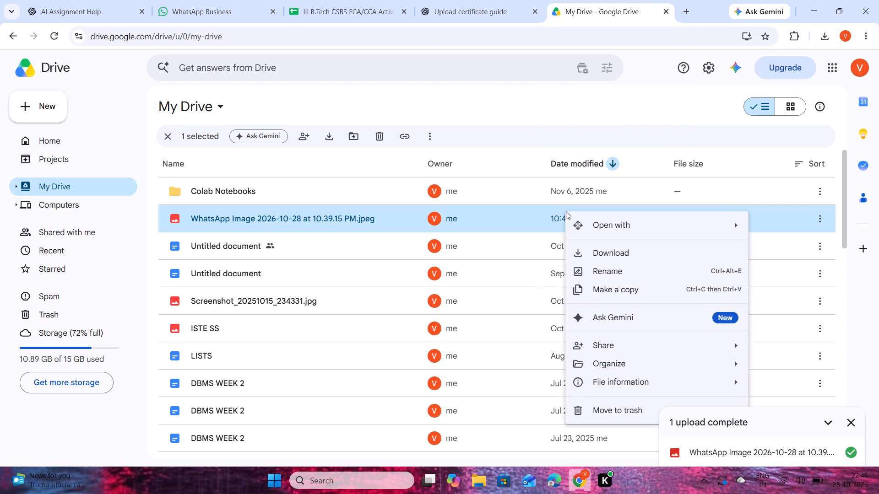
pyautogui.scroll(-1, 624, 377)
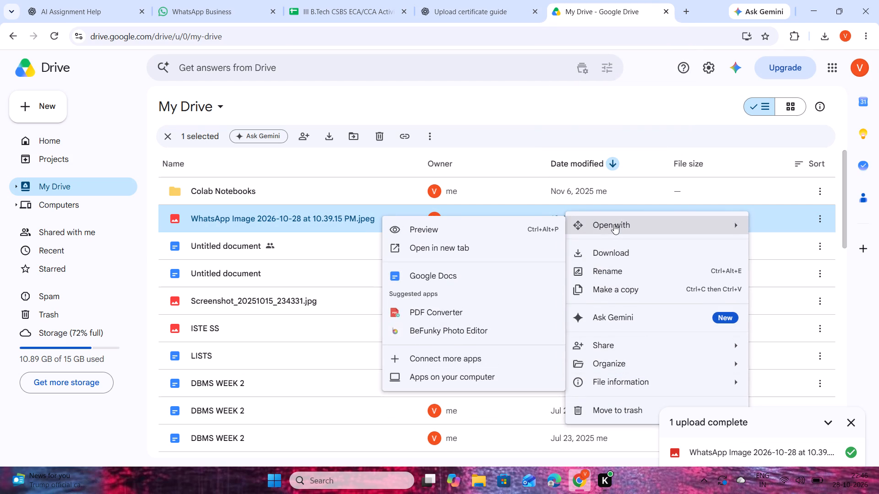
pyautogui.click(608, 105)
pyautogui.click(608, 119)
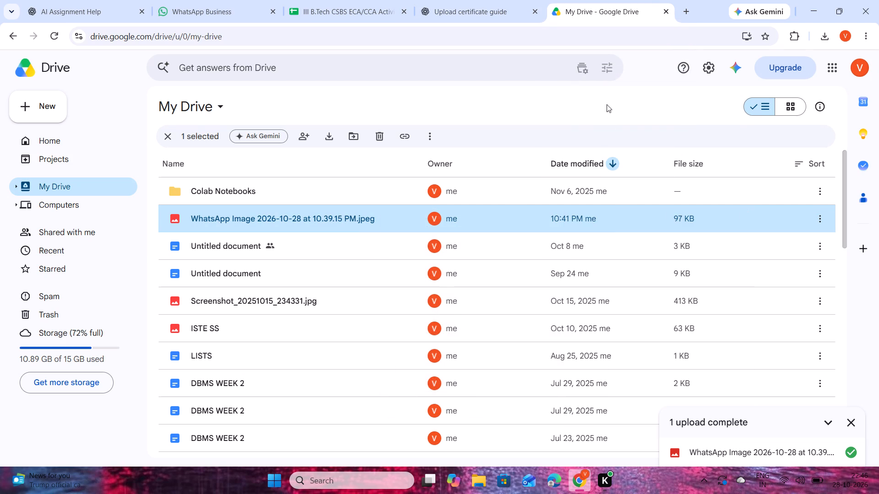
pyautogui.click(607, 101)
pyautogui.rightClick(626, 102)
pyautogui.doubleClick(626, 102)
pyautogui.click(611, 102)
# Open the Home view of Google Drive.
pyautogui.click(60, 140)
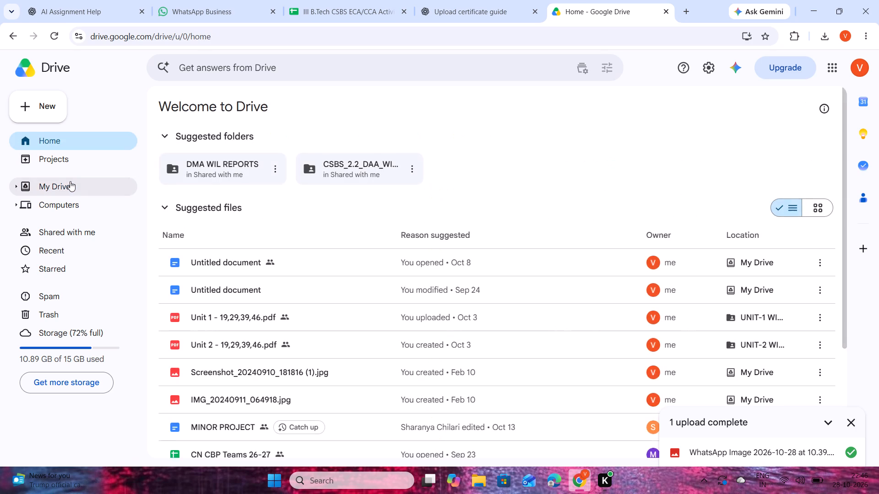
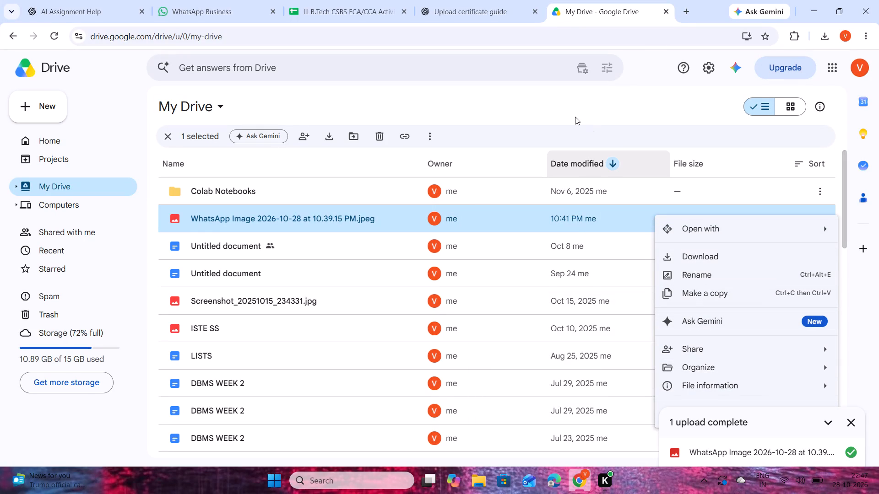
# Capture a screenshot of the My Drive page showing the uploaded WhatsApp image selected with its options list open.
pyautogui.press('shift+super+s')
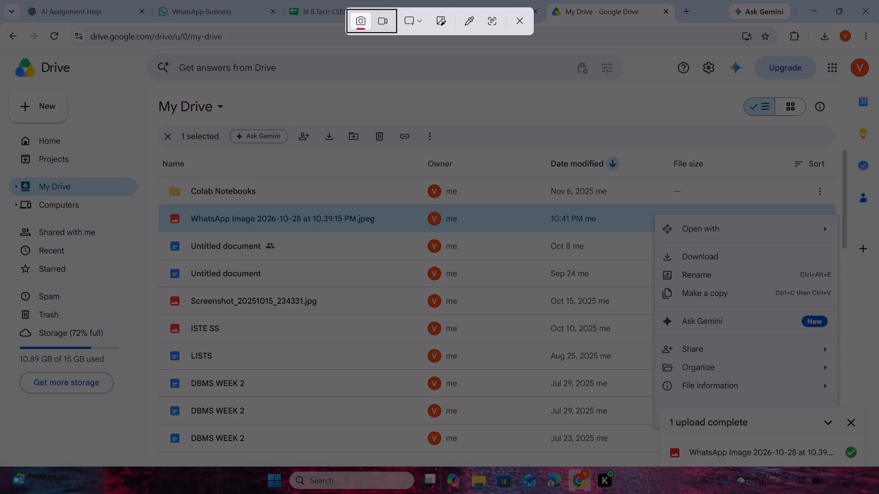
pyautogui.moveTo(11, 71); pyautogui.dragTo(872, 451)
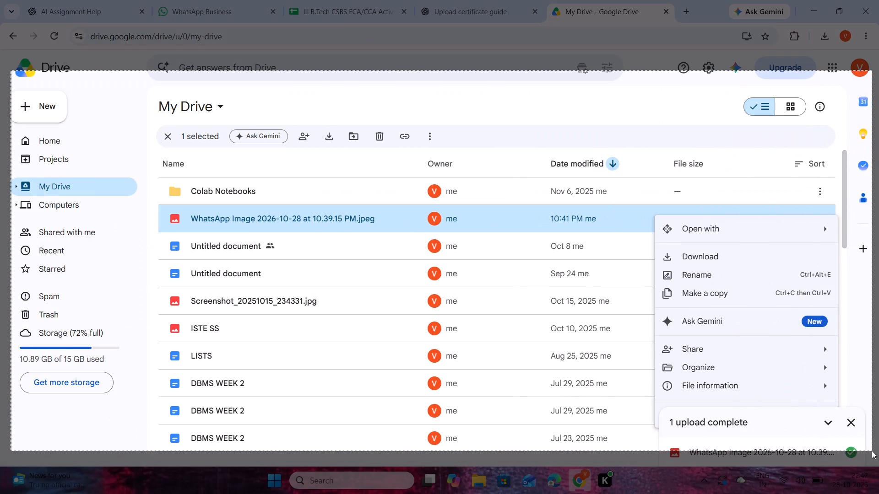
pyautogui.moveTo(872, 451); pyautogui.dragTo(878, 467)
# Return to the Upload certificate guide chat in ChatGPT.
pyautogui.click(503, 0)
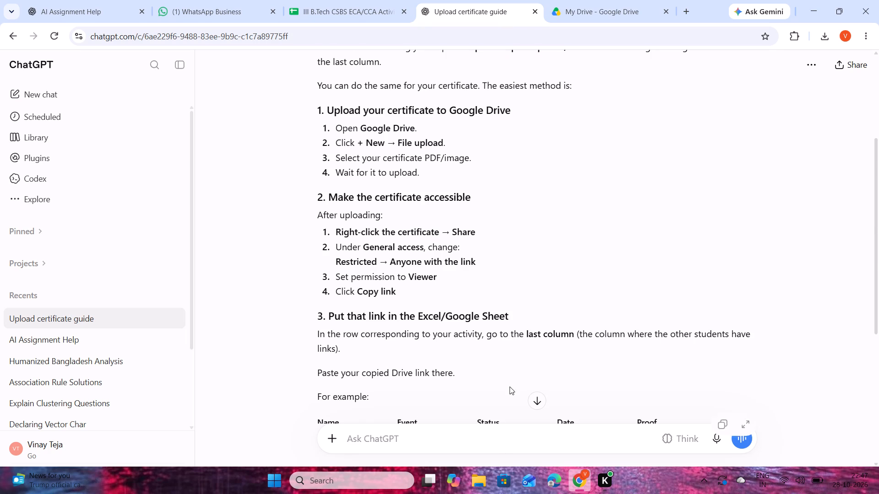
# Review the rest of the certificate upload guide in ChatGPT and activate the message field for a follow-up question.
pyautogui.scroll(-3, 510, 387)
pyautogui.click(502, 430)
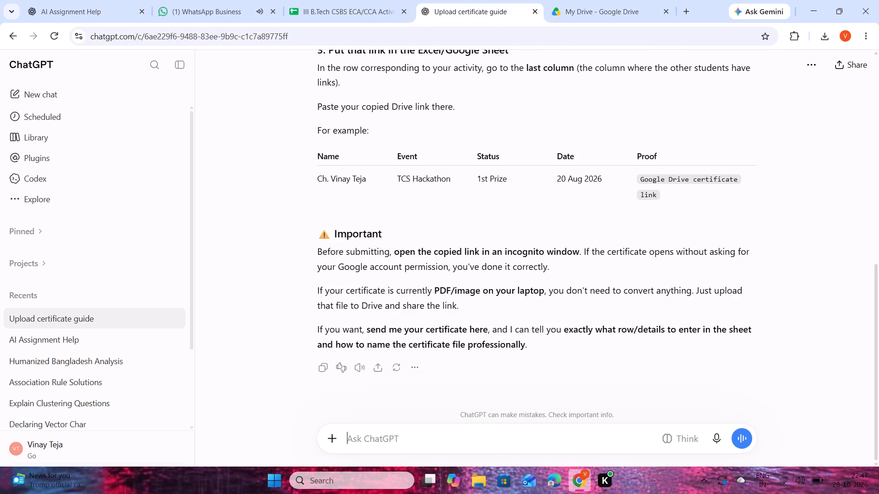
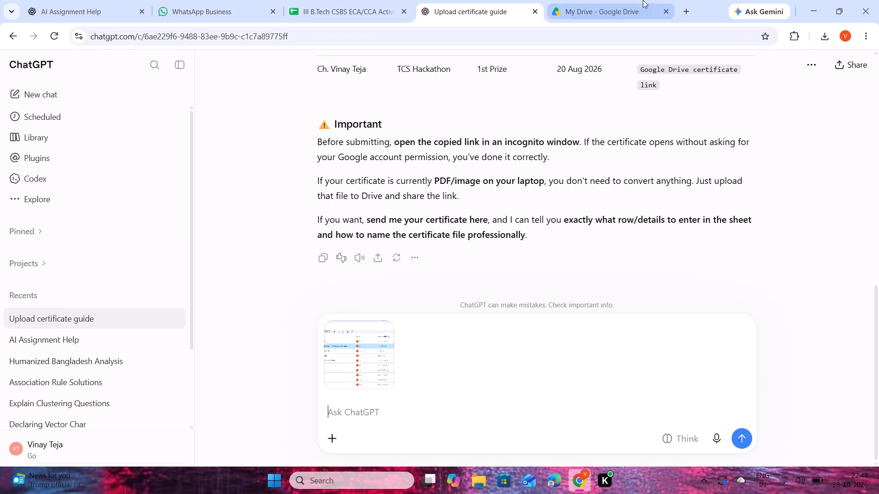
# In Google Drive, share the uploaded WhatsApp certificate image with Anyone with the link as Viewer.
pyautogui.click(643, 0)
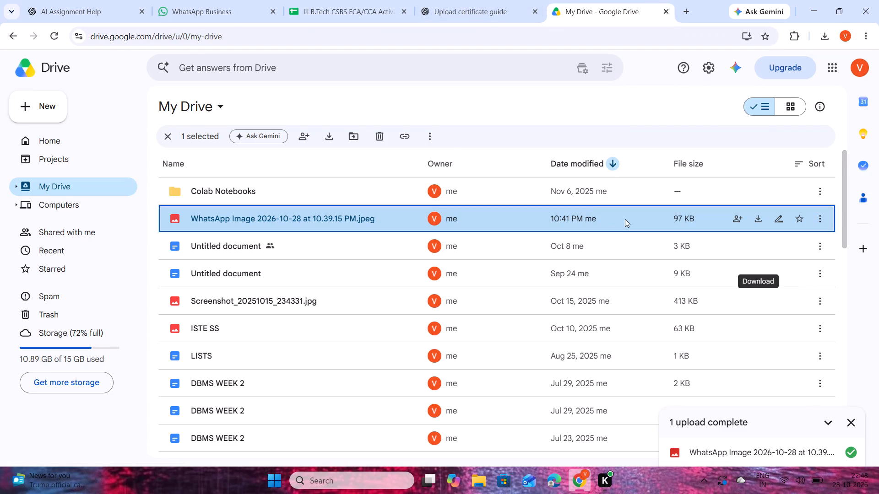
pyautogui.rightClick(625, 219)
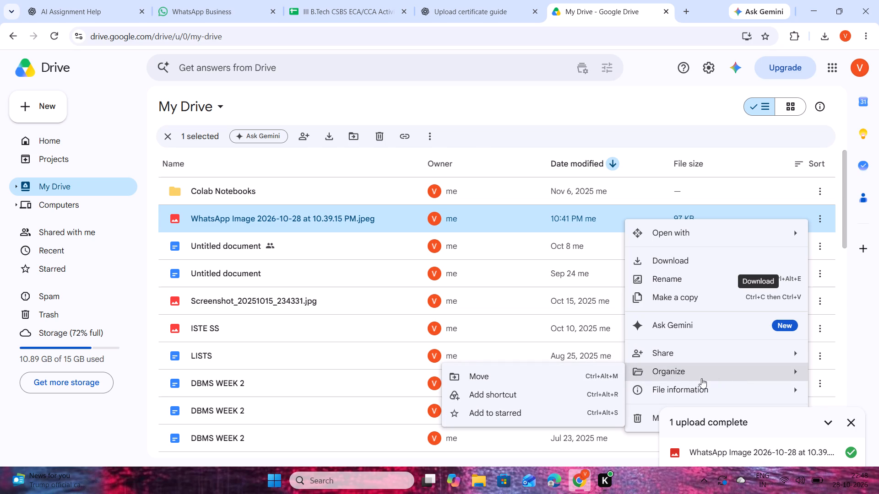
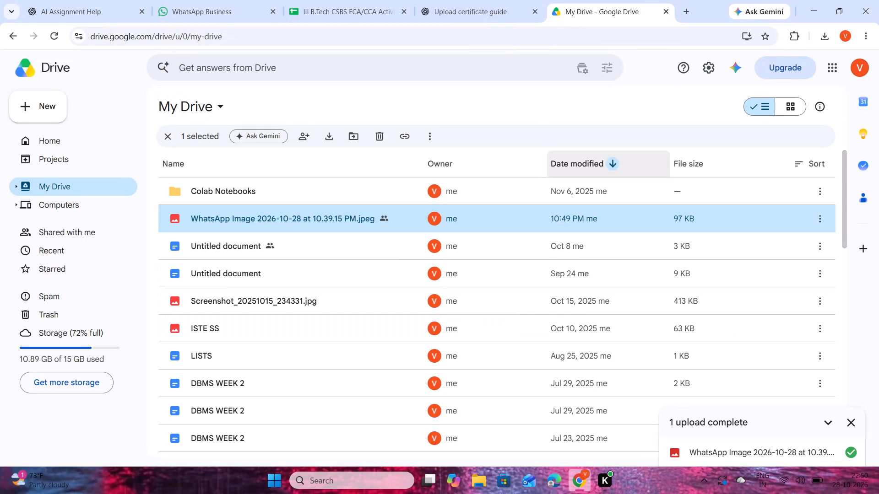
# Return to the ChatGPT certificate guide and reread the instructions for copying the Drive link and putting it in the sheet.
pyautogui.click(488, 9)
pyautogui.scroll(2, 434, 220)
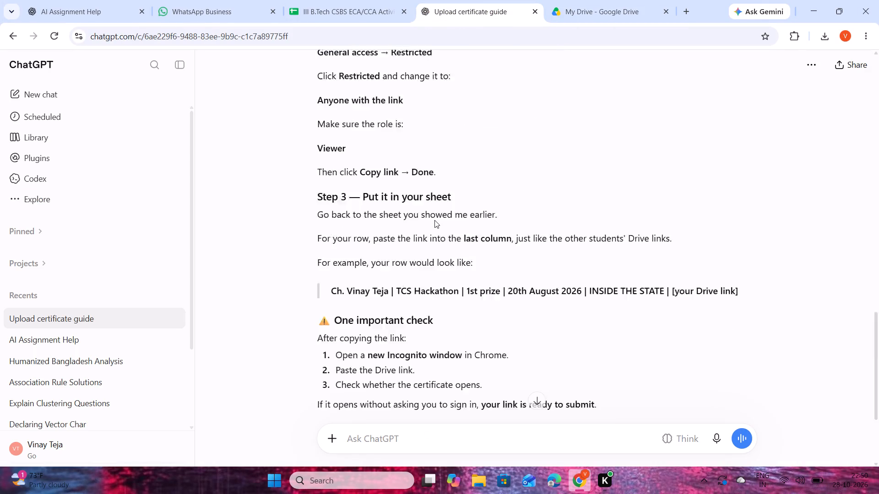
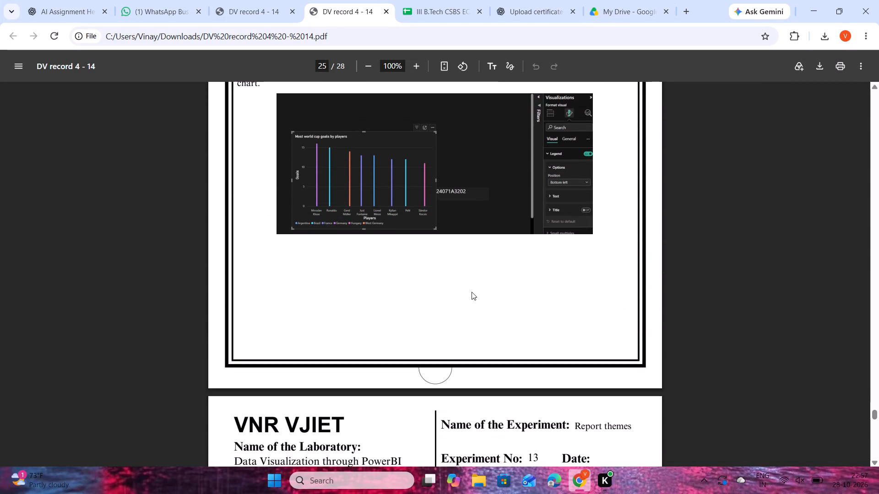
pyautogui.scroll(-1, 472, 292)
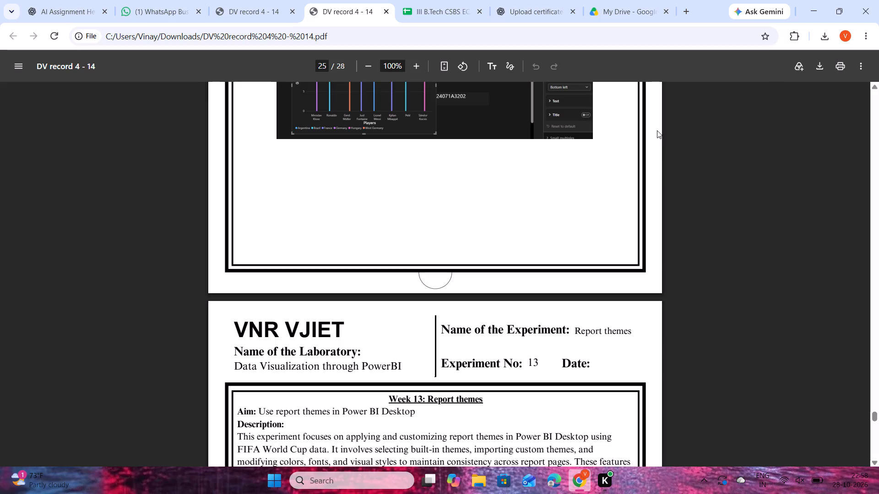
# Switch to Google Drive, copy the share link of the uploaded WhatsApp certificate image and close its sharing settings.
pyautogui.click(610, 0)
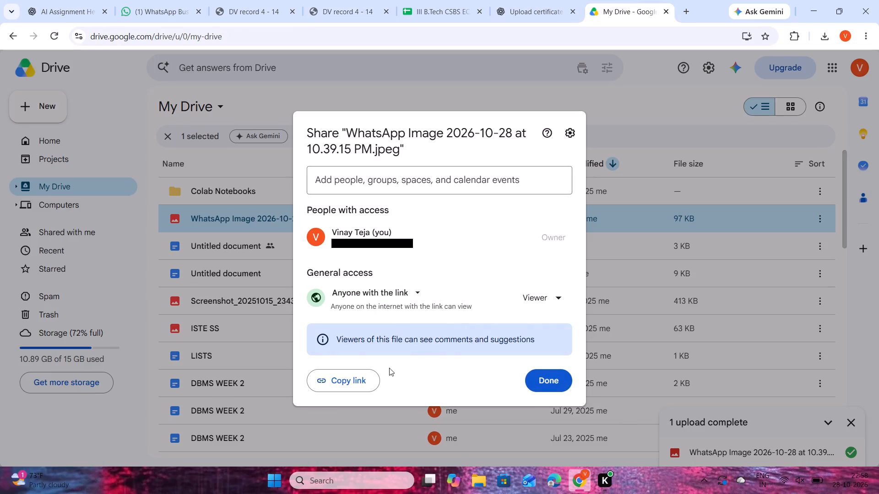
pyautogui.click(368, 374)
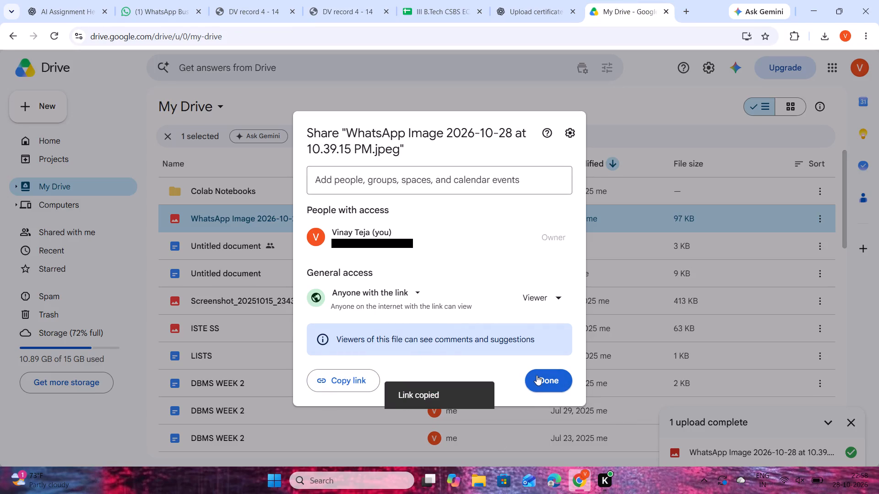
pyautogui.click(541, 374)
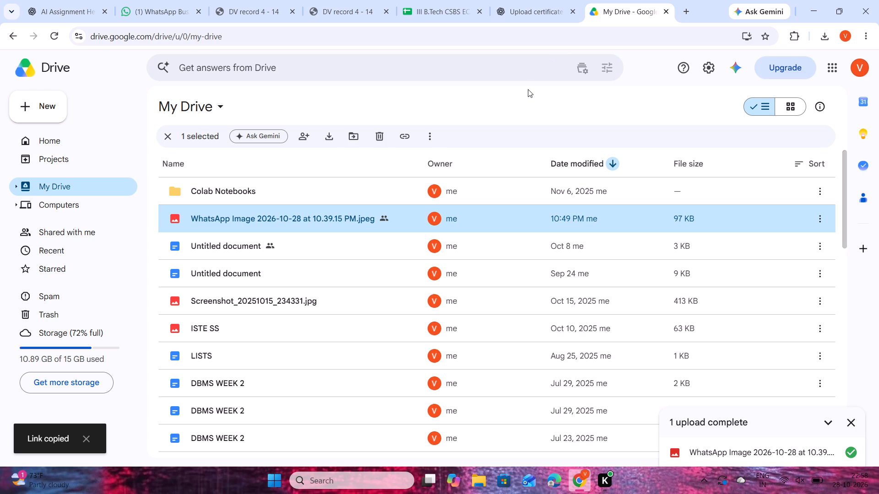
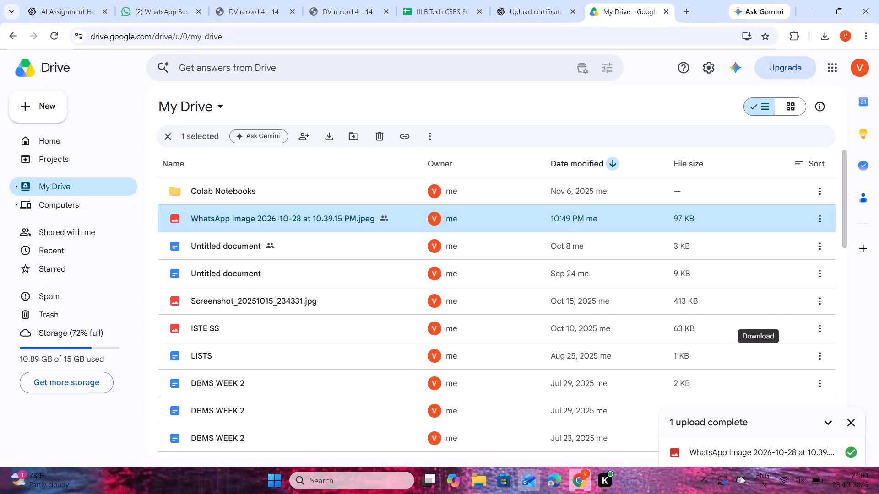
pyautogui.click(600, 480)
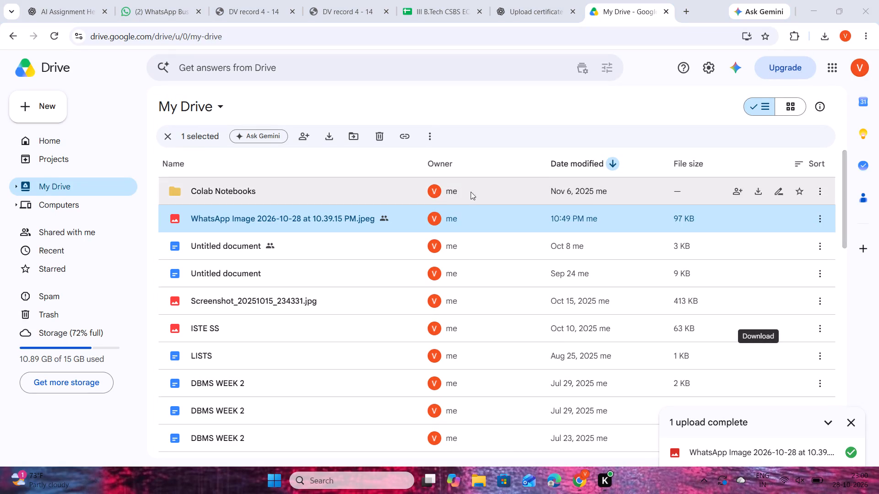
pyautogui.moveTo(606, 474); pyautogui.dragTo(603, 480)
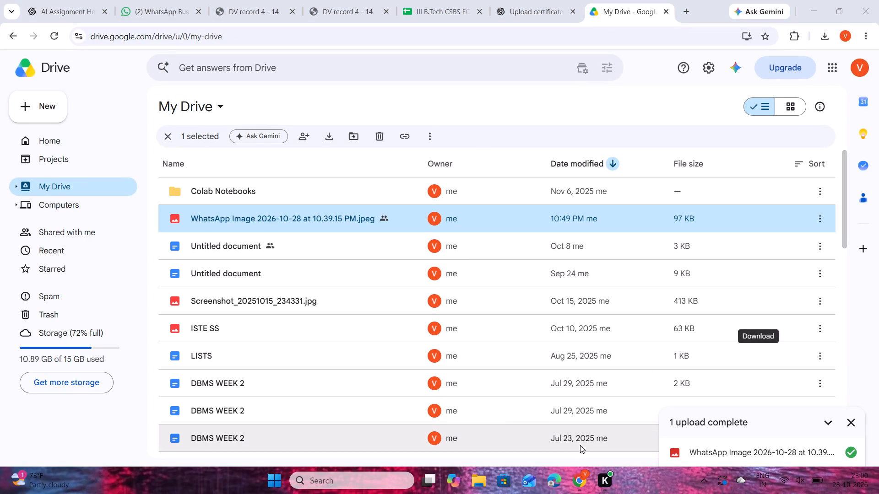
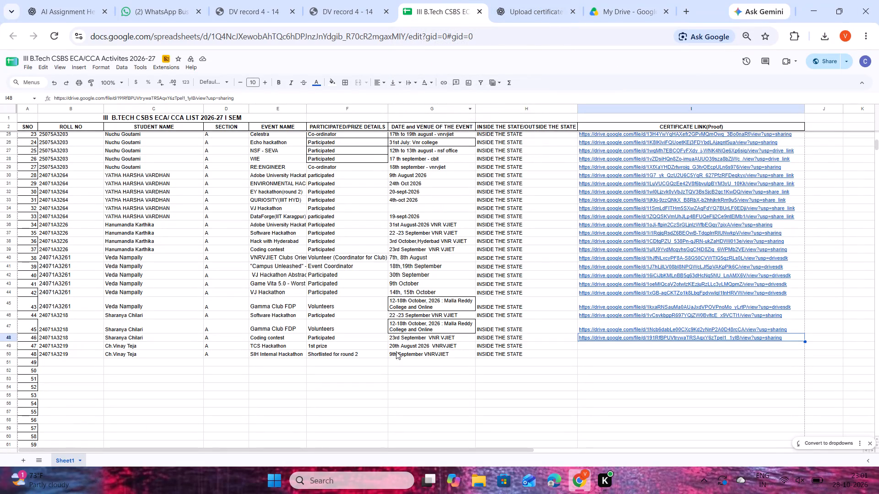
# Paste the copied Drive link as the certificate proof for the TCS Hackathon entry, serial number 47.
pyautogui.click(631, 345)
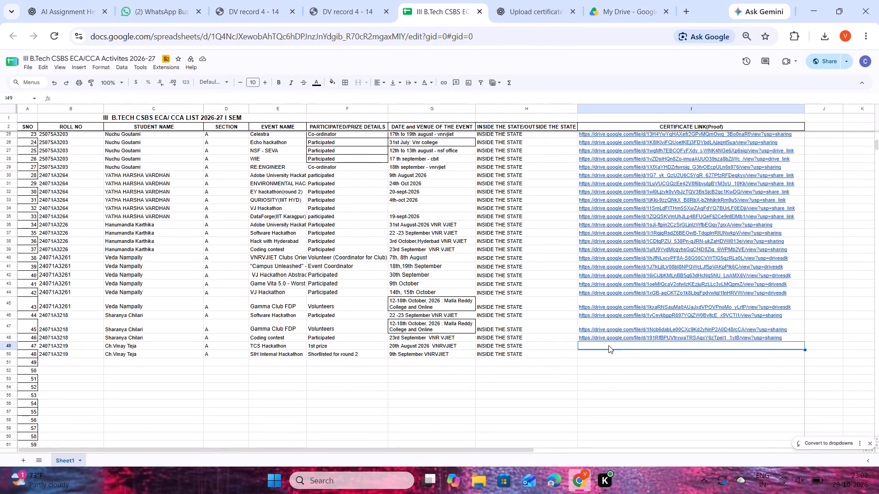
pyautogui.hotkey('ctrl', 'v')
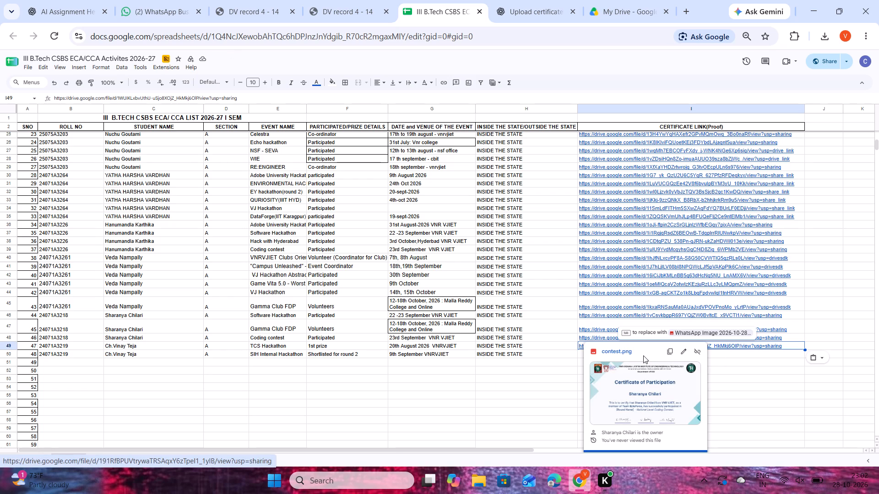
pyautogui.click(763, 397)
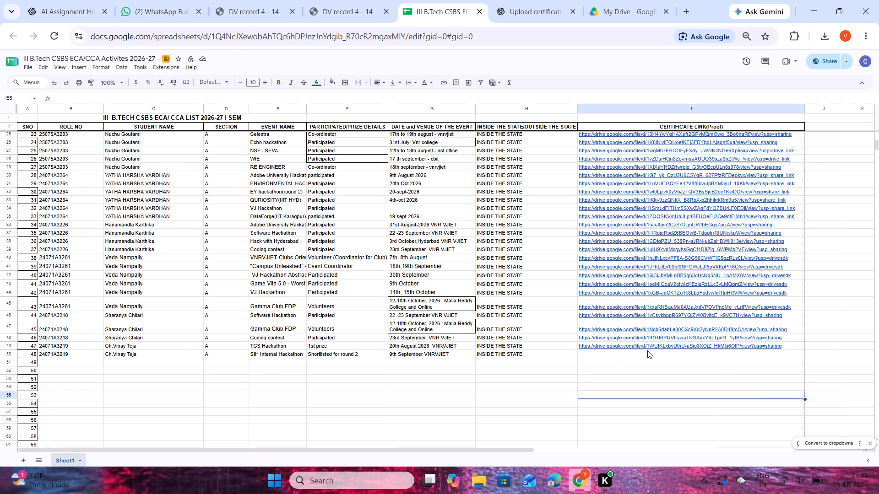
pyautogui.click(647, 347)
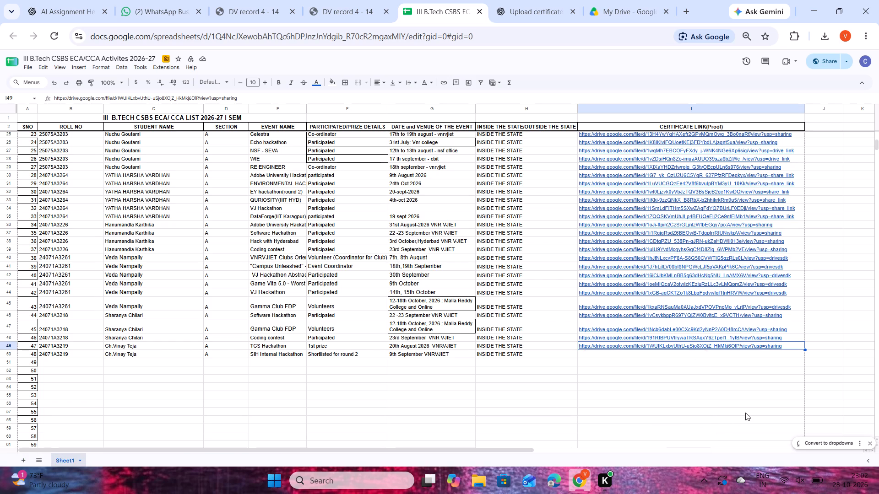
# Copy the roll number from entry 48 into the roll number cell of entry 49.
pyautogui.click(97, 360)
pyautogui.click(88, 358)
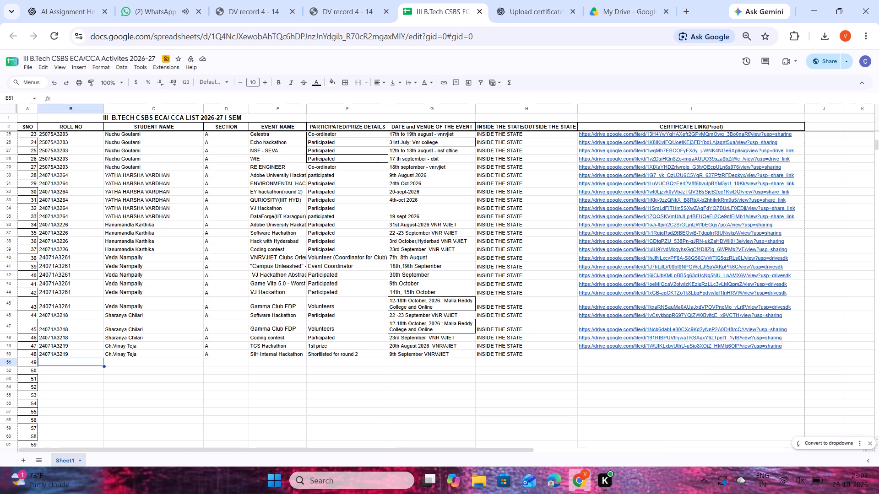
pyautogui.click(83, 357)
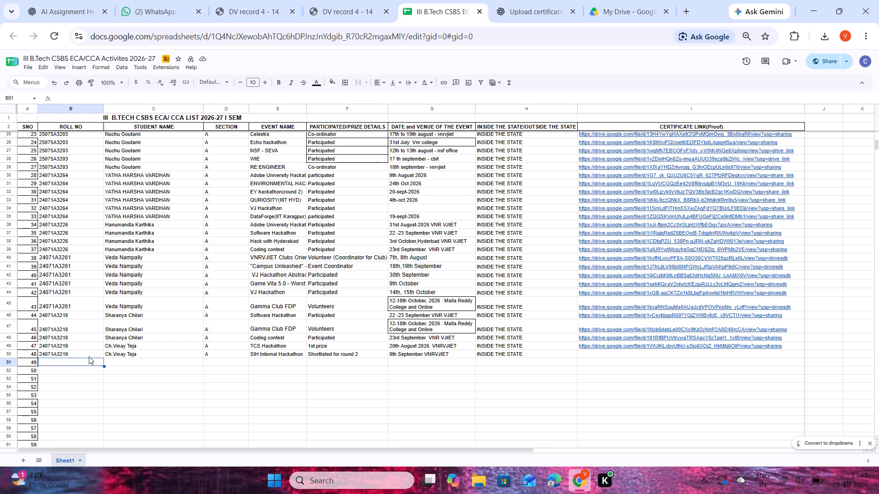
pyautogui.click(91, 353)
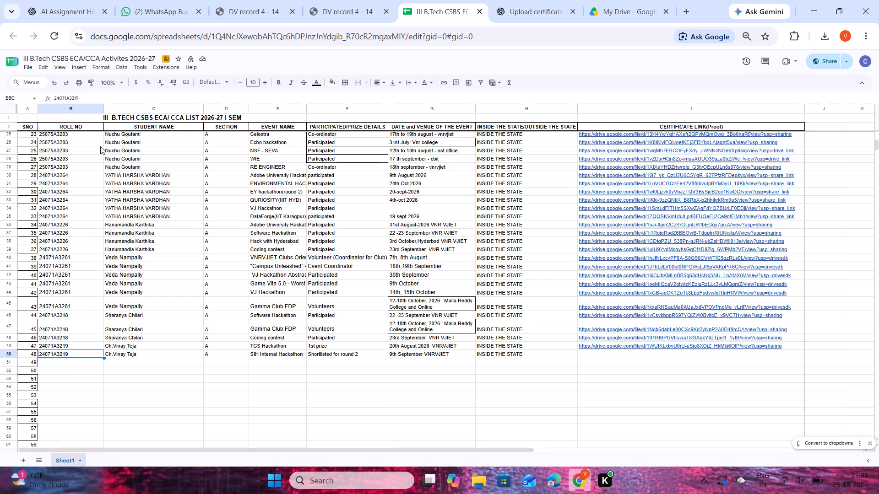
pyautogui.moveTo(101, 97); pyautogui.dragTo(47, 88)
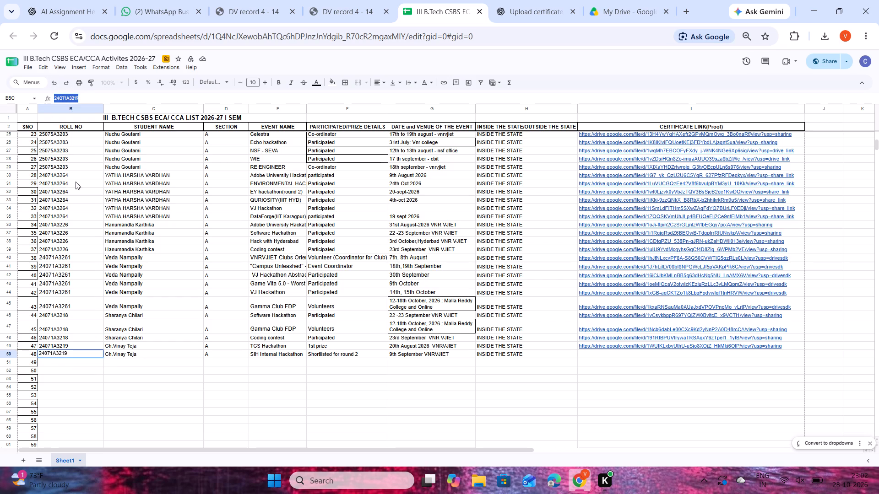
pyautogui.hotkey('ctrl', 'c')
pyautogui.click(75, 363)
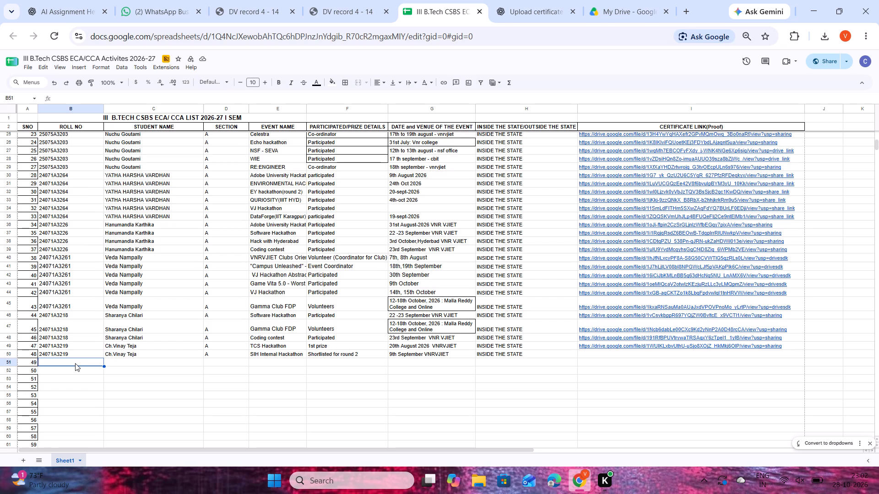
pyautogui.hotkey('ctrl', 'v')
# Copy the student name from entry 48 into entry 49 and set its section to A.
pyautogui.click(120, 362)
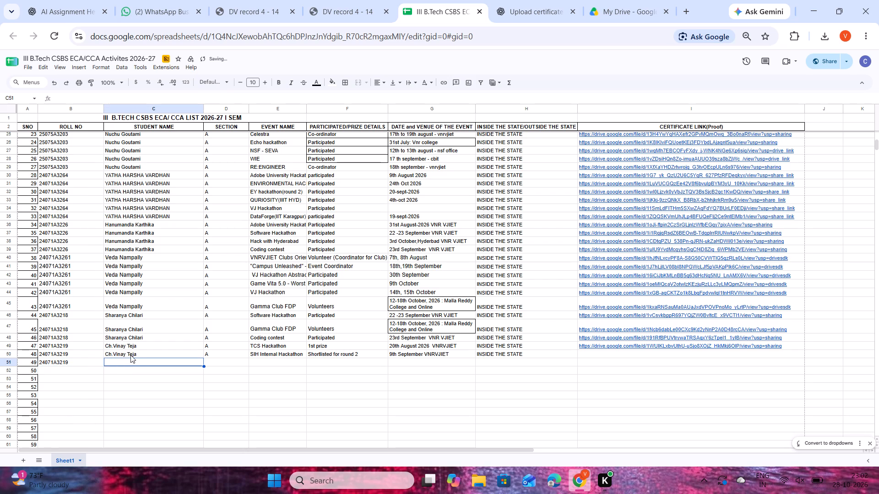
pyautogui.click(135, 354)
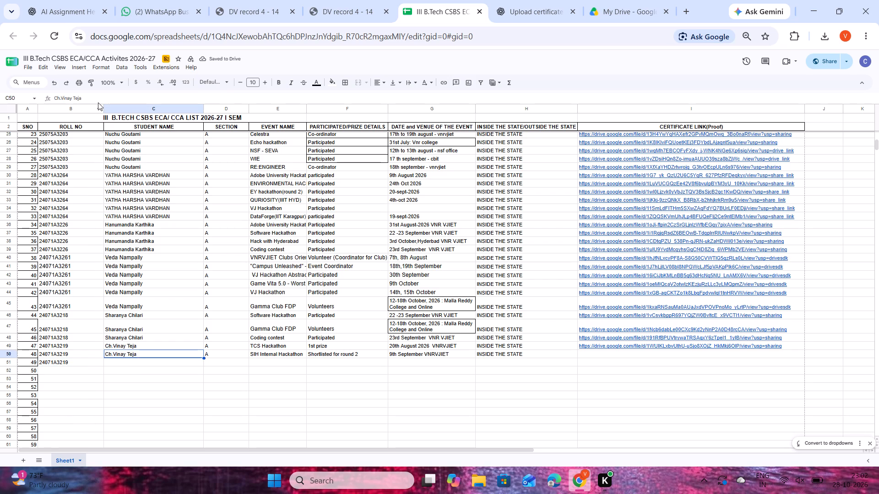
pyautogui.moveTo(94, 96); pyautogui.dragTo(53, 96)
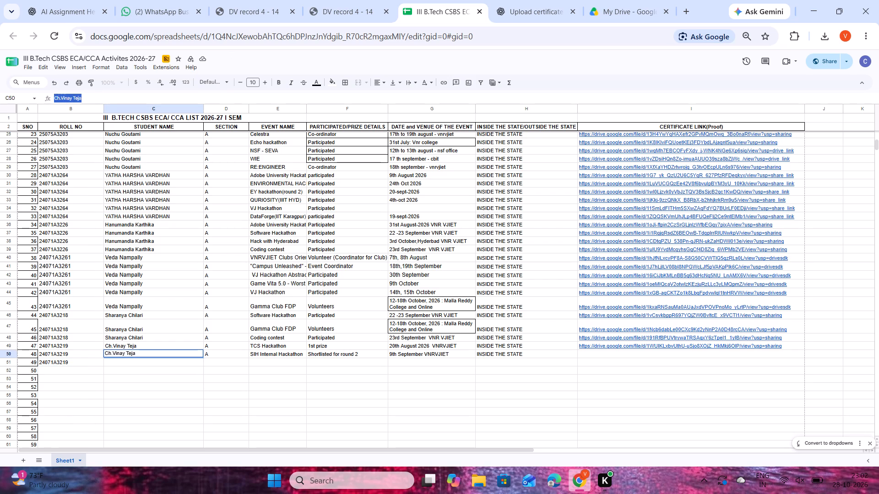
pyautogui.hotkey('ctrl', 'c')
pyautogui.click(132, 364)
pyautogui.hotkey('ctrl', 'v')
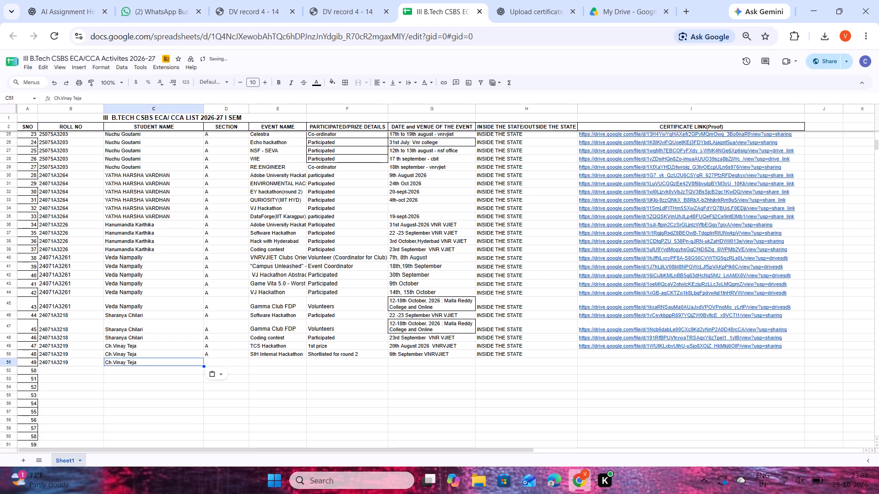
pyautogui.click(217, 360)
pyautogui.hotkey('shift', 'a')
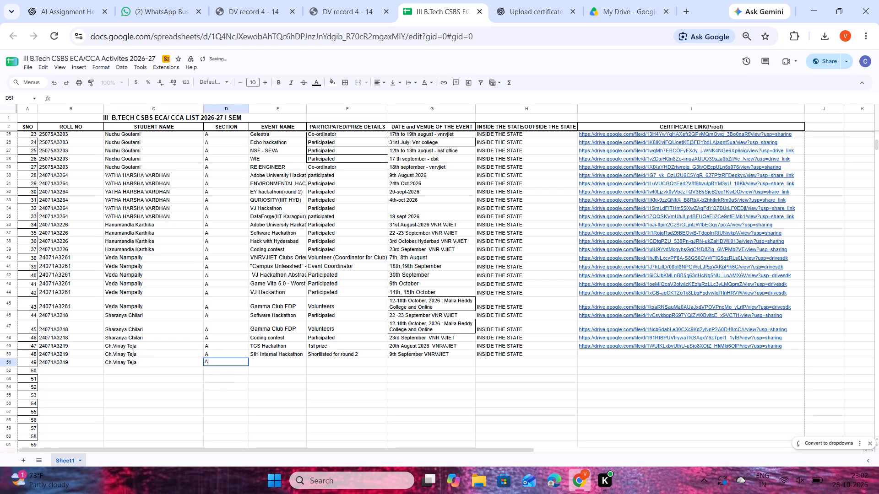
# For entry 49, enter VJ Hackathon as the event name and Participated as the participation detail.
pyautogui.click(272, 362)
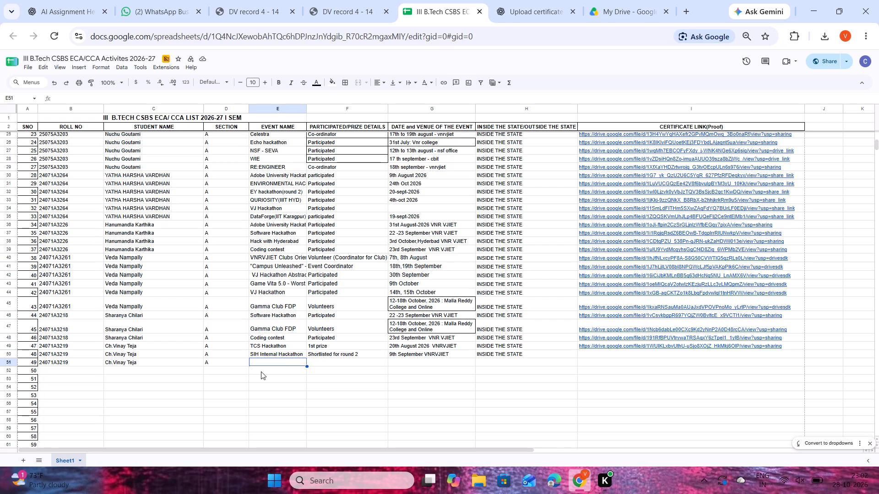
pyautogui.write('VJ')
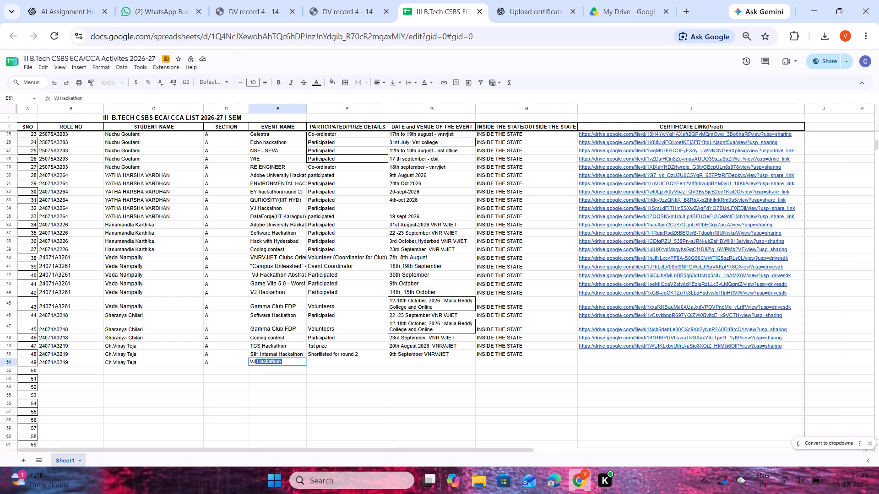
pyautogui.press('Return')
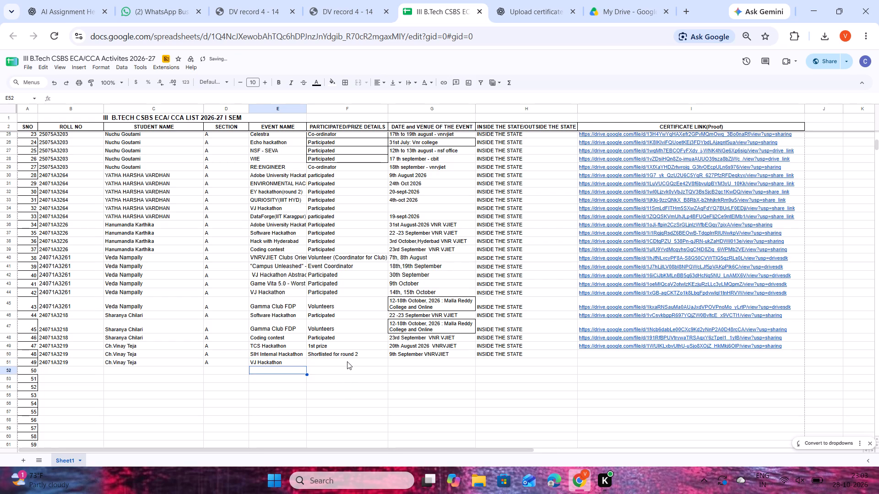
pyautogui.click(347, 361)
pyautogui.hotkey('shift', 'p')
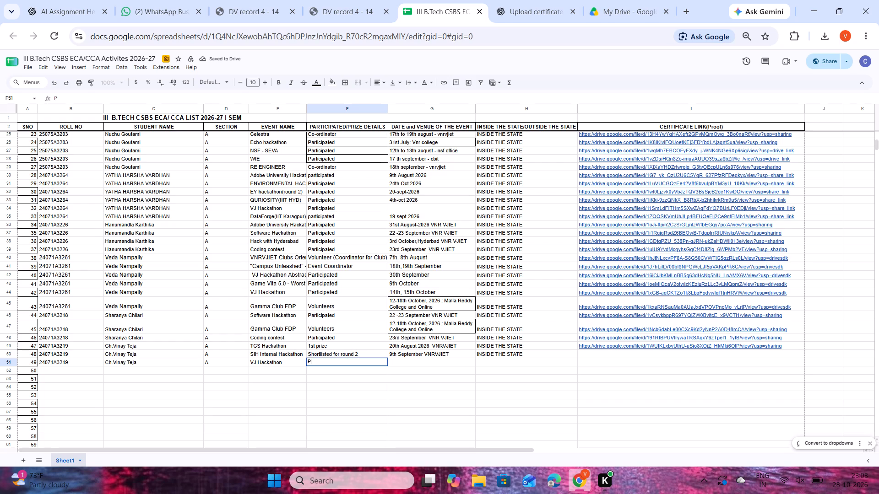
pyautogui.write('artici')
pyautogui.press('BackSpace')
pyautogui.press('BackSpace')
pyautogui.press('BackSpace')
pyautogui.press('BackSpace')
pyautogui.write('tip')
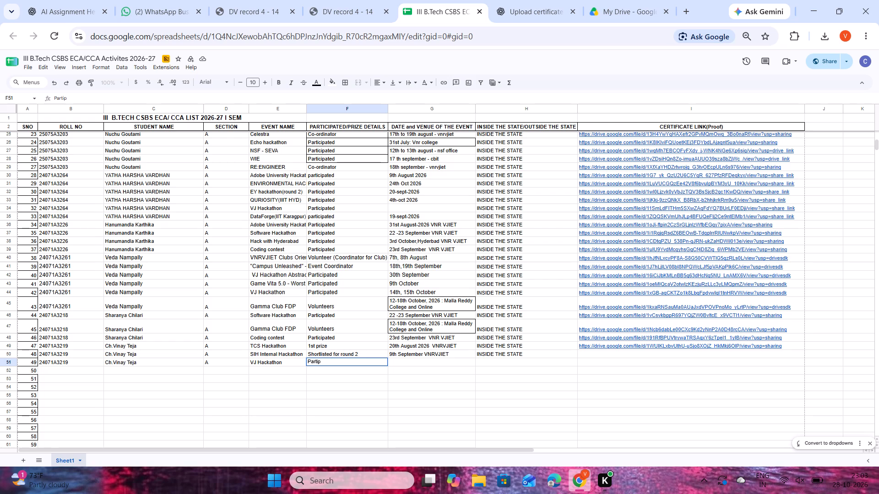
pyautogui.press('BackSpace')
pyautogui.write('cipated')
# Fill the inside/outside state cell of entry 49 with INSIDE THE STATE, copied from entry 48.
pyautogui.click(409, 361)
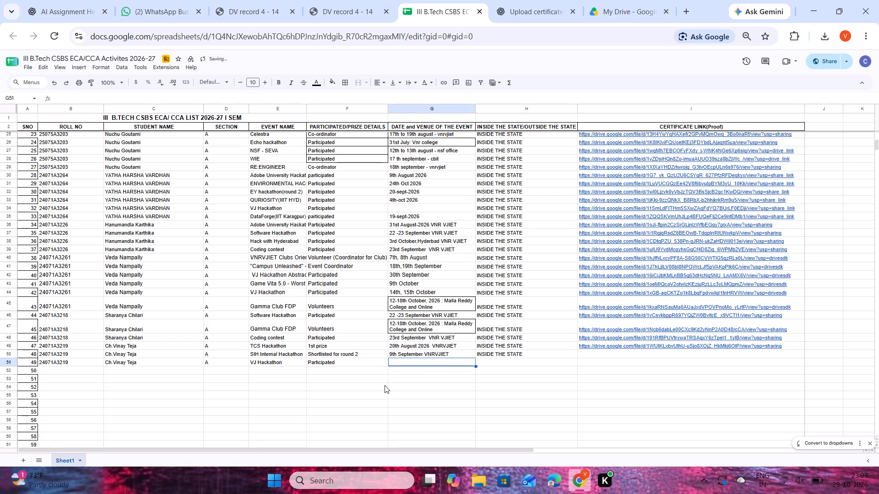
pyautogui.click(488, 365)
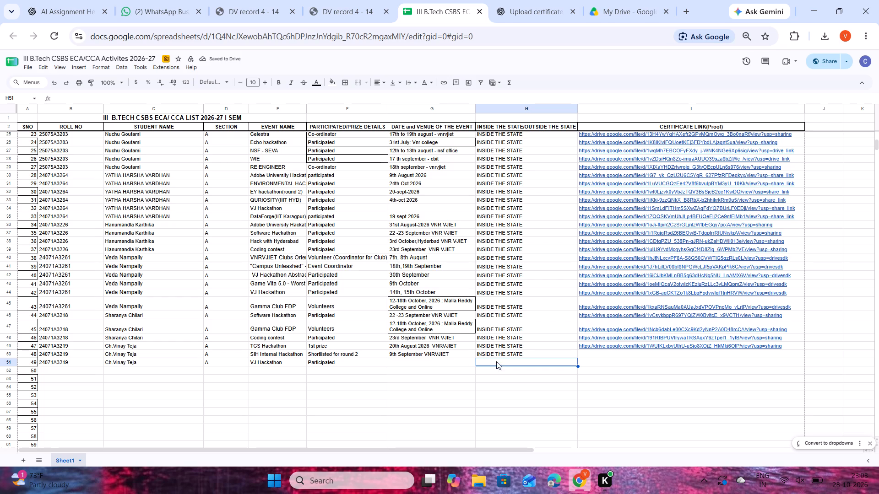
pyautogui.click(512, 357)
pyautogui.hotkey('shift', 'i')
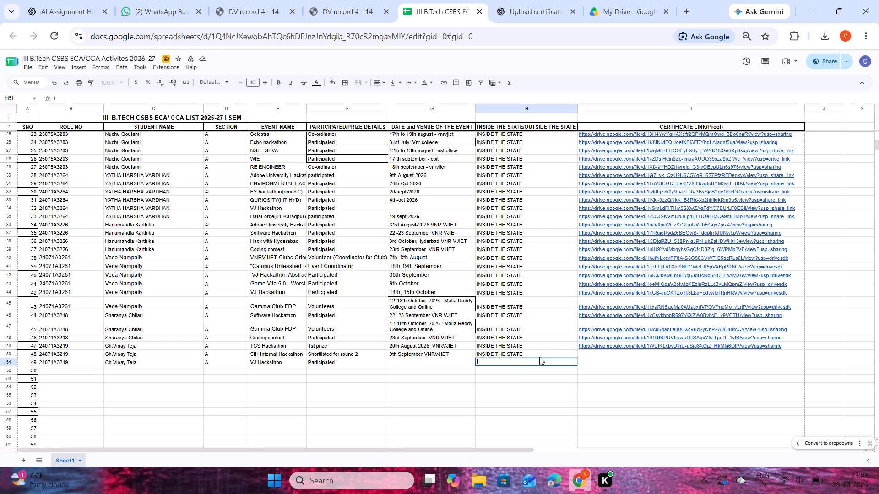
pyautogui.click(537, 357)
pyautogui.moveTo(98, 97); pyautogui.dragTo(55, 100)
pyautogui.click(94, 101)
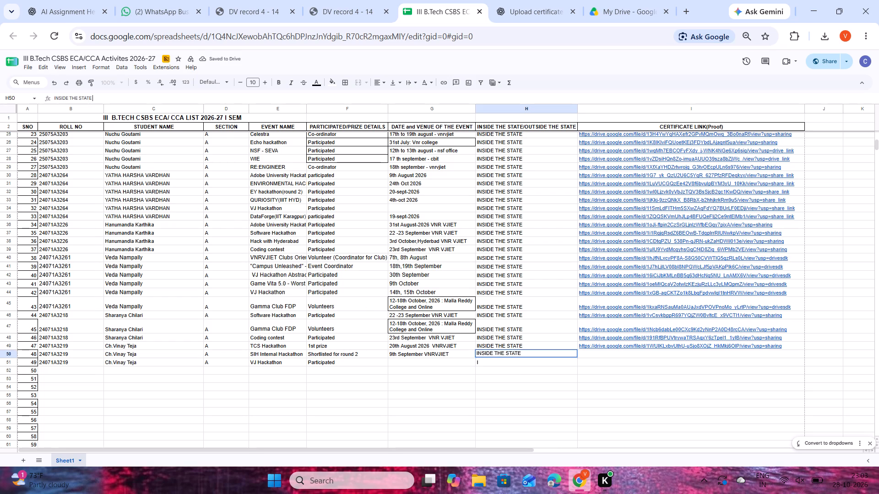
pyautogui.moveTo(99, 100); pyautogui.dragTo(53, 97)
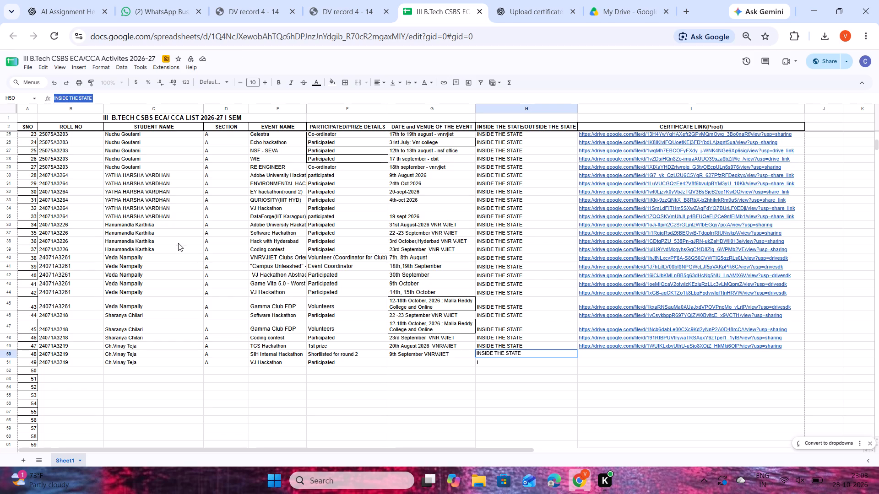
pyautogui.hotkey('ctrl', 'c')
pyautogui.click(487, 359)
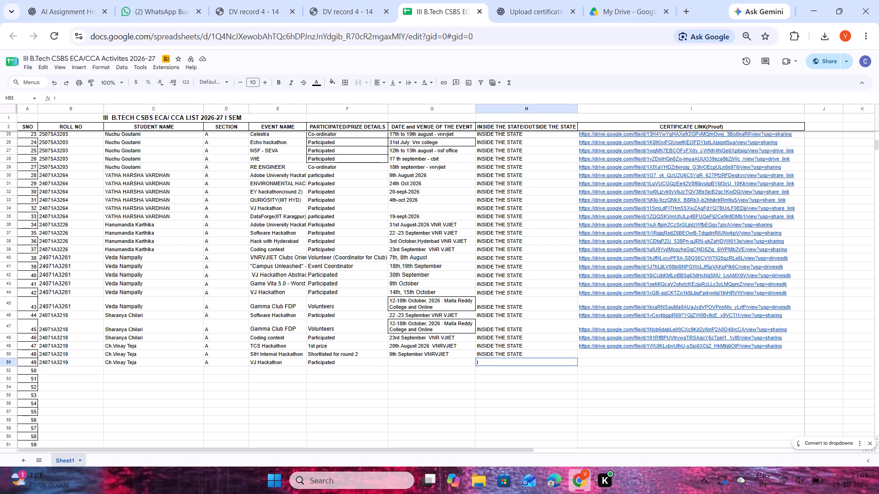
pyautogui.click(487, 364)
pyautogui.click(485, 358)
pyautogui.click(485, 359)
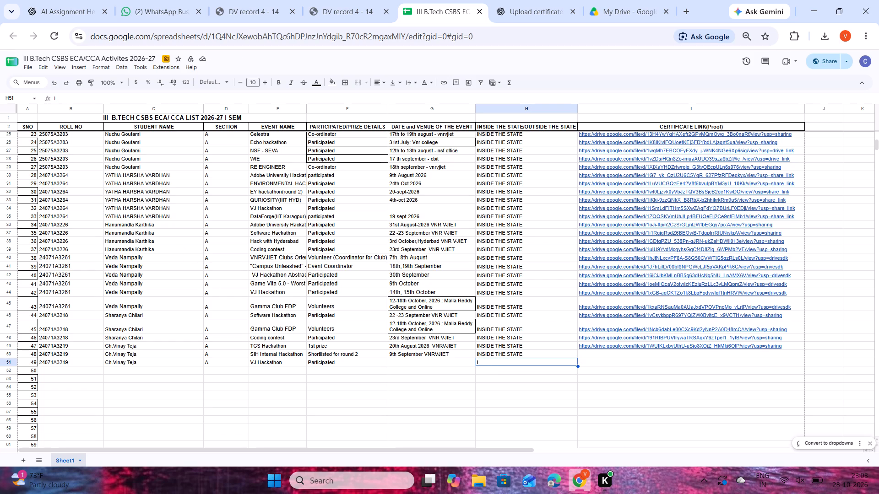
pyautogui.click(486, 362)
pyautogui.click(486, 358)
pyautogui.click(486, 358)
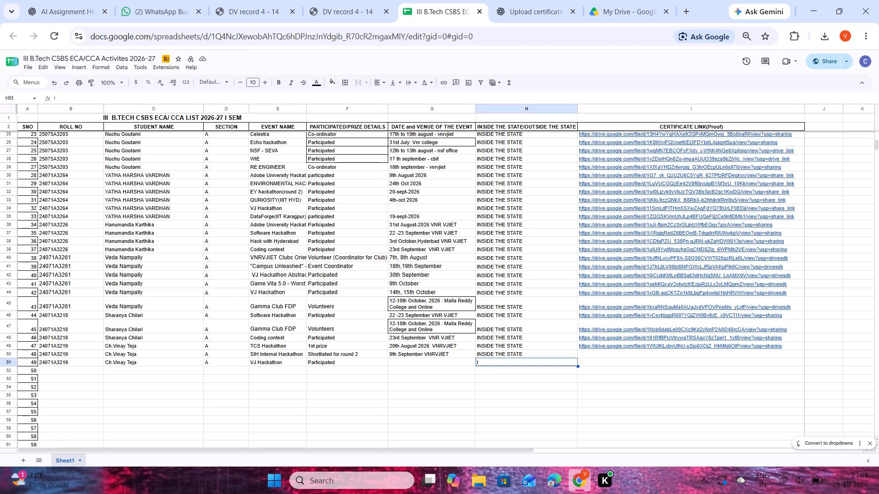
pyautogui.click(486, 359)
# Replace the stray character in entry 49's inside/outside state cell with the copied text INSIDE THE STATE.
pyautogui.click(89, 100)
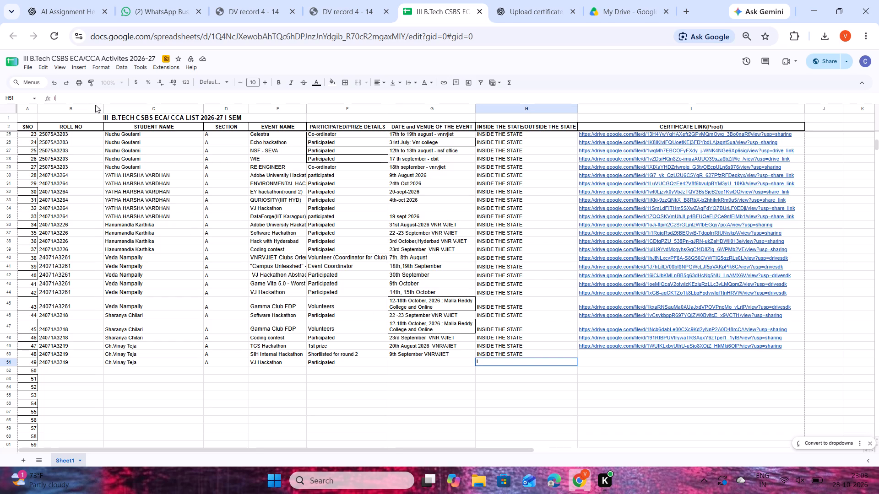
pyautogui.press('BackSpace')
pyautogui.hotkey('ctrl', 'v')
pyautogui.click(446, 363)
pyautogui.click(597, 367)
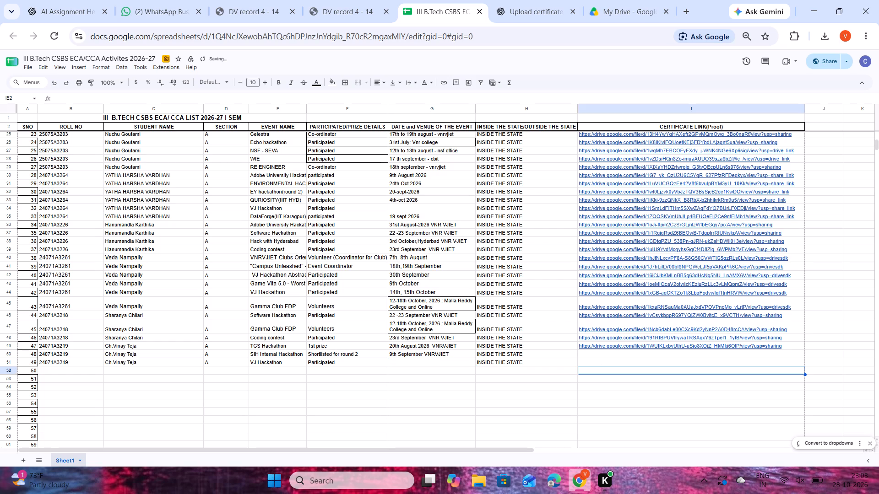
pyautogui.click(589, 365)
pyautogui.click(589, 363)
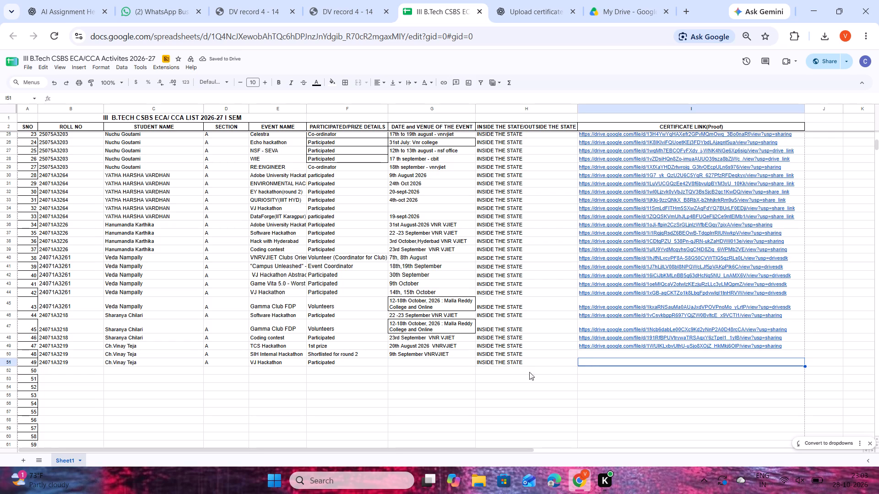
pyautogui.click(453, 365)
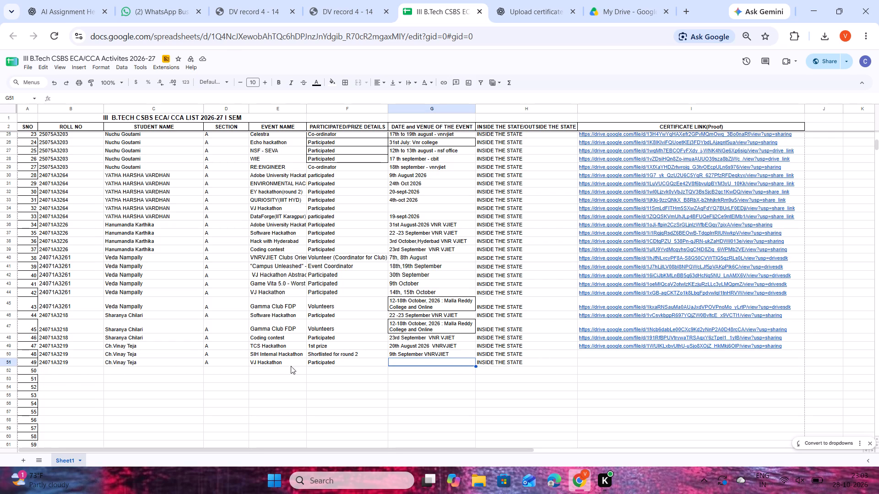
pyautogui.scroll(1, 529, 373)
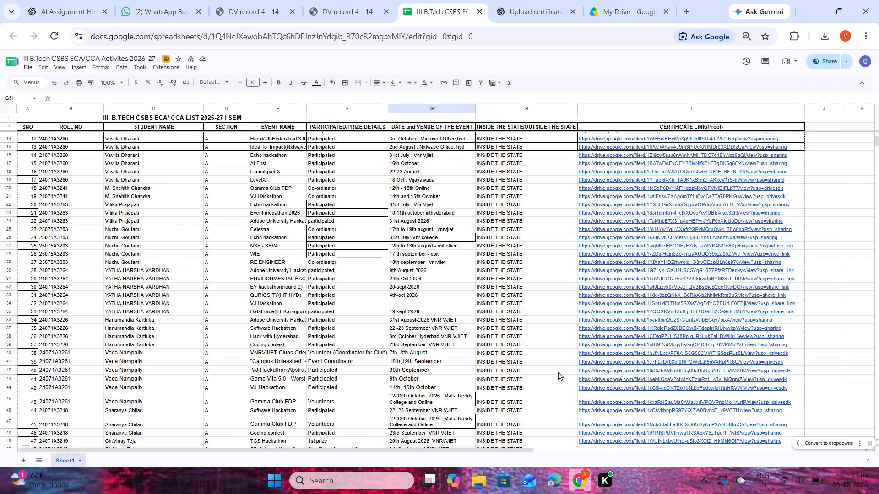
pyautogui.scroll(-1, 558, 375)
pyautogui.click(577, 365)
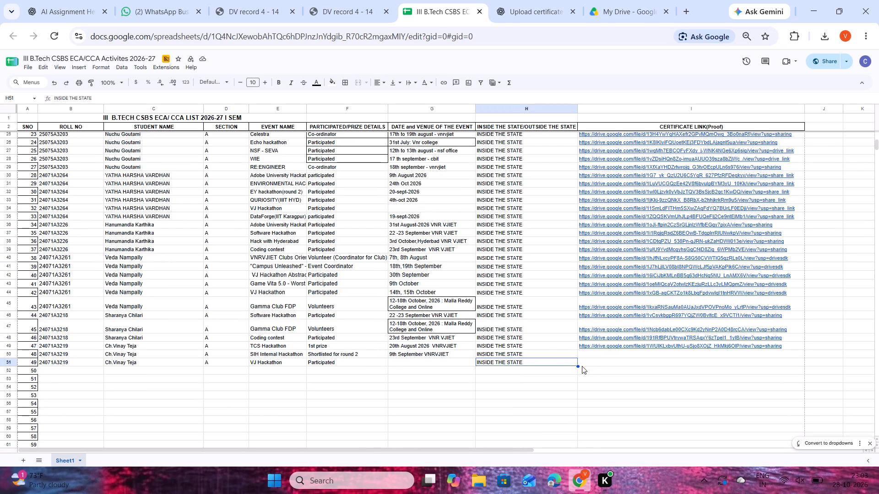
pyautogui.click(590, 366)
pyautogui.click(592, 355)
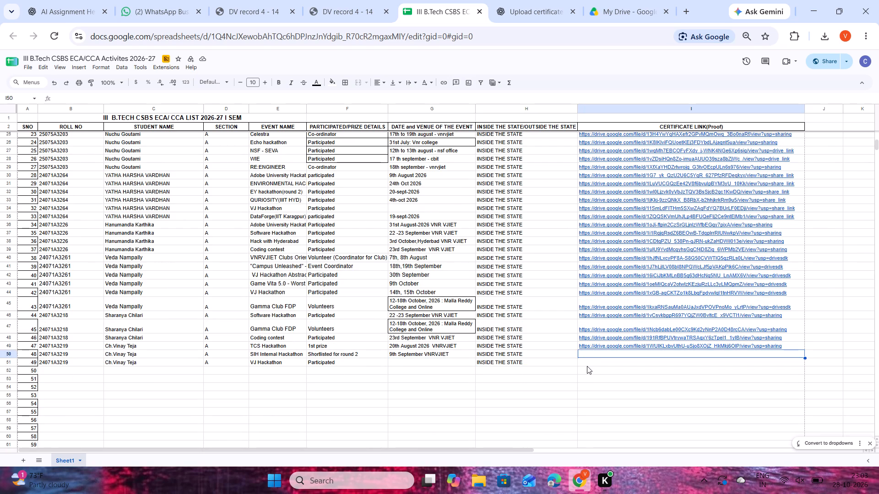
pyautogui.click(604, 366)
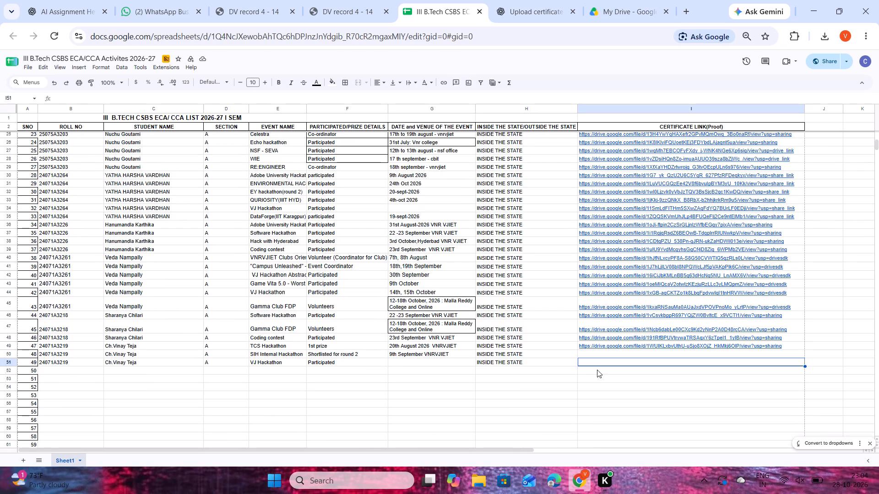
# Switch to Google Drive and upload the file WhatsApp Image 2026-10-28 at 10.38.45 PM from Downloads to My Drive.
pyautogui.click(606, 0)
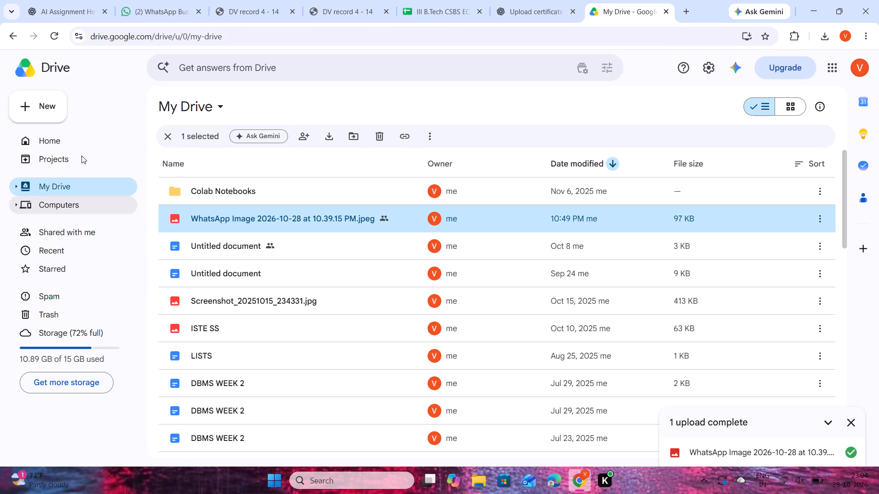
pyautogui.click(53, 109)
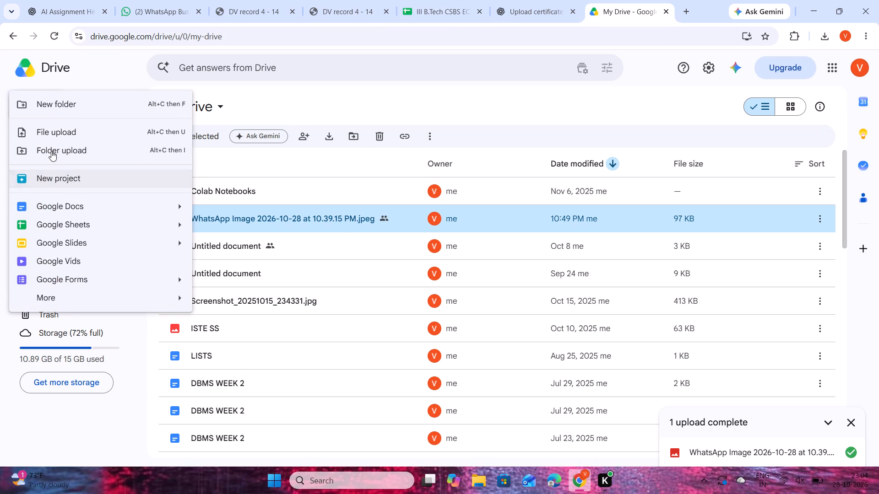
pyautogui.click(53, 135)
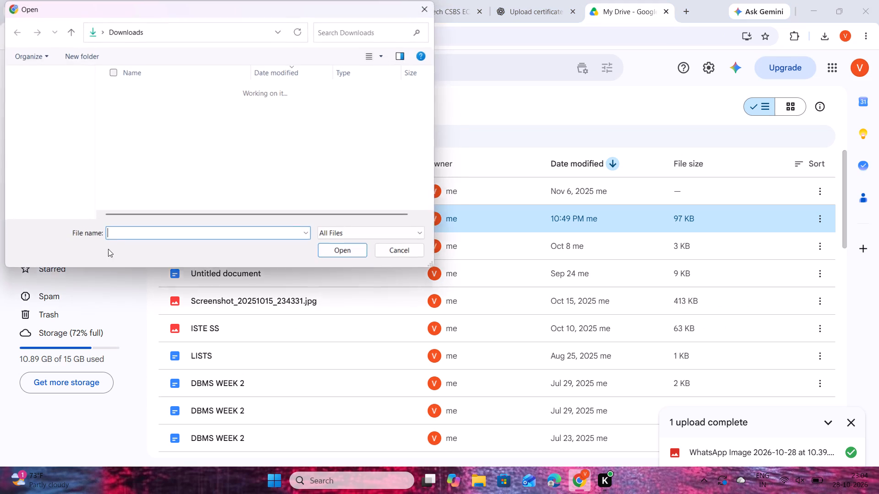
pyautogui.click(47, 133)
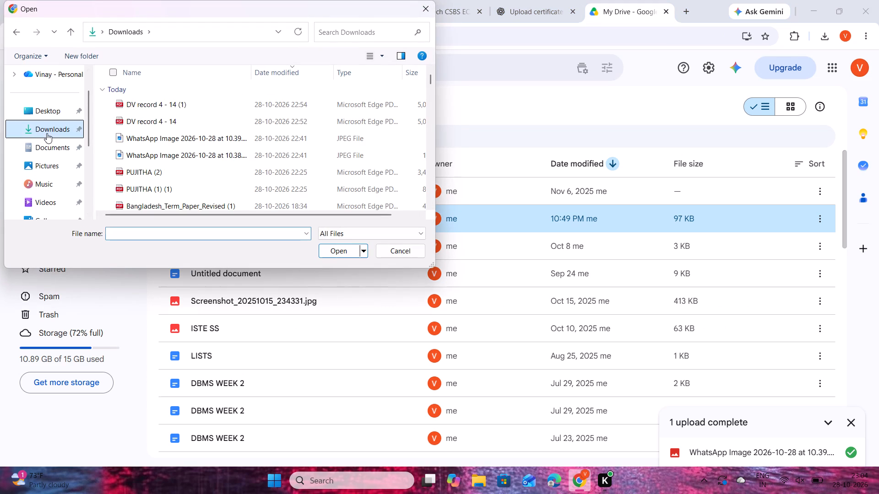
pyautogui.click(145, 153)
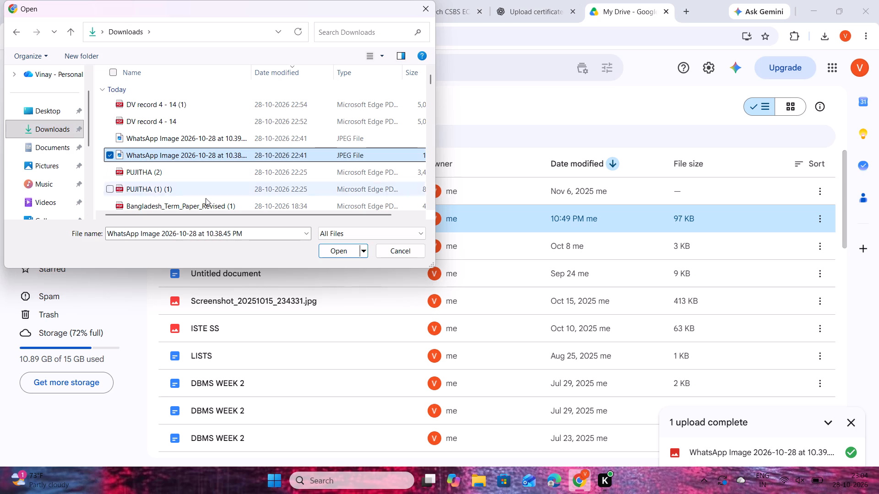
pyautogui.click(338, 254)
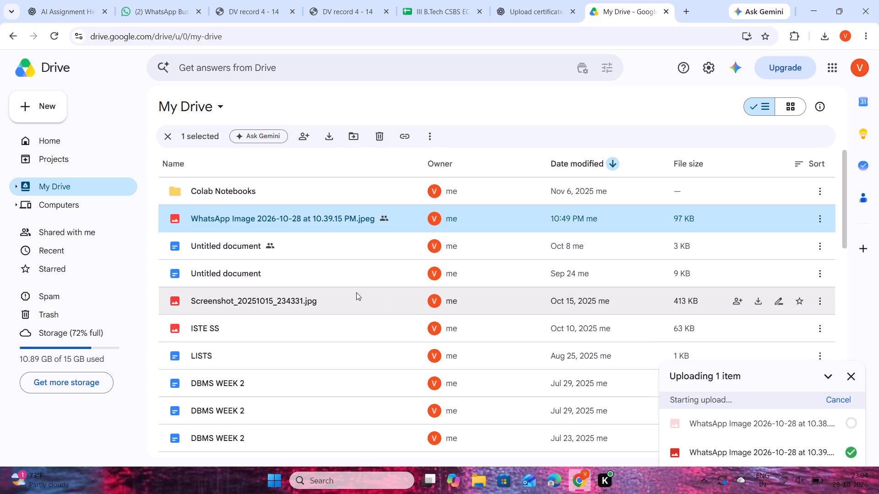
pyautogui.scroll(1, 354, 291)
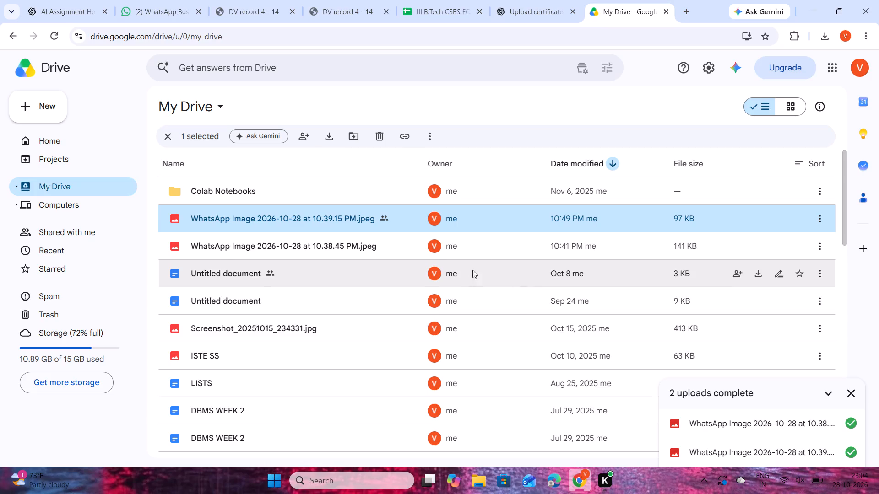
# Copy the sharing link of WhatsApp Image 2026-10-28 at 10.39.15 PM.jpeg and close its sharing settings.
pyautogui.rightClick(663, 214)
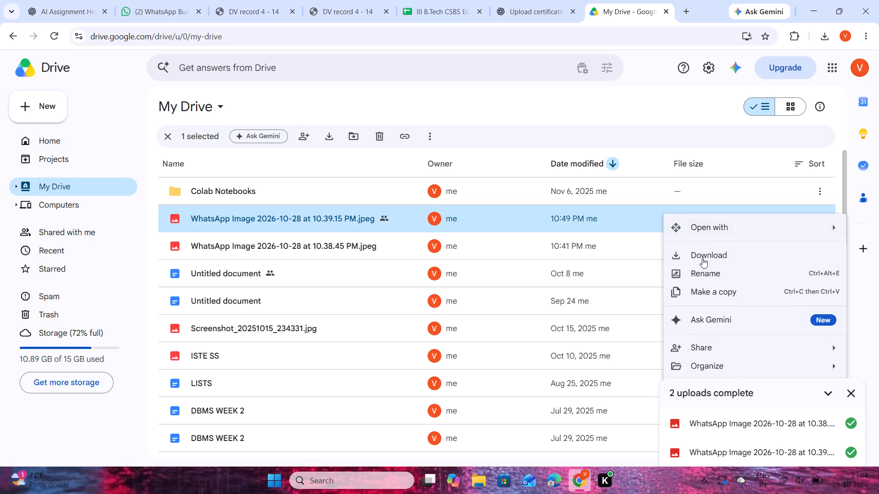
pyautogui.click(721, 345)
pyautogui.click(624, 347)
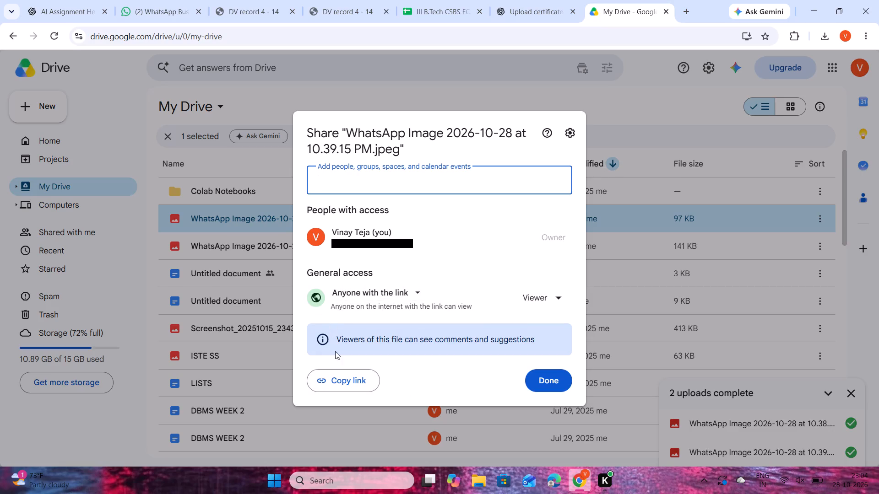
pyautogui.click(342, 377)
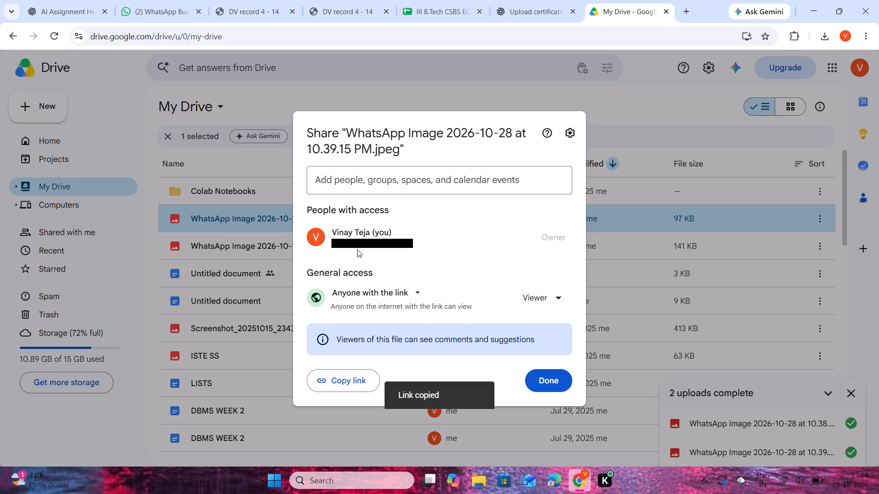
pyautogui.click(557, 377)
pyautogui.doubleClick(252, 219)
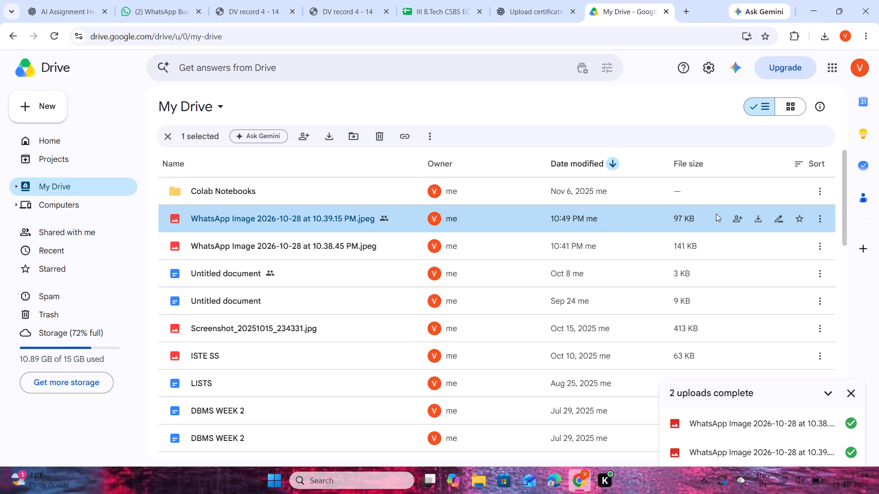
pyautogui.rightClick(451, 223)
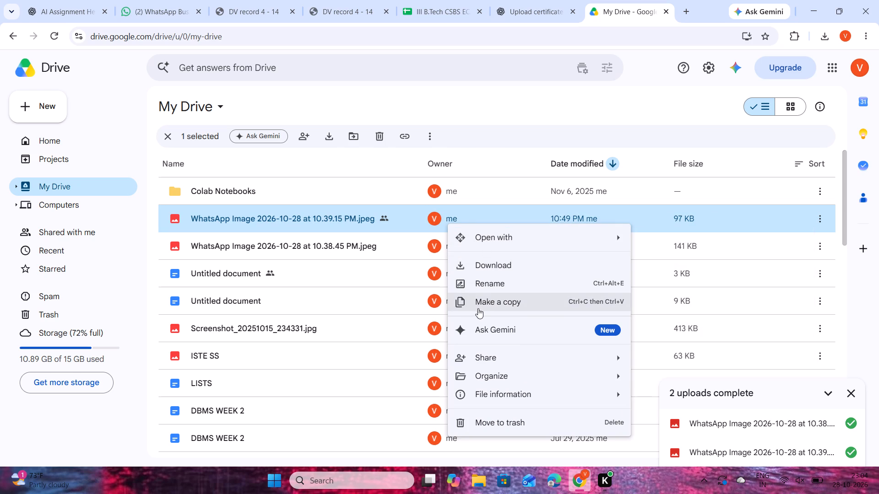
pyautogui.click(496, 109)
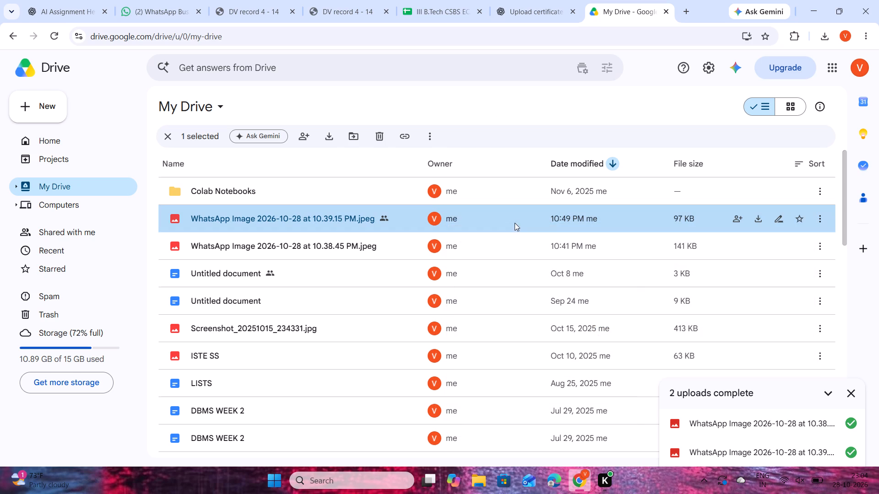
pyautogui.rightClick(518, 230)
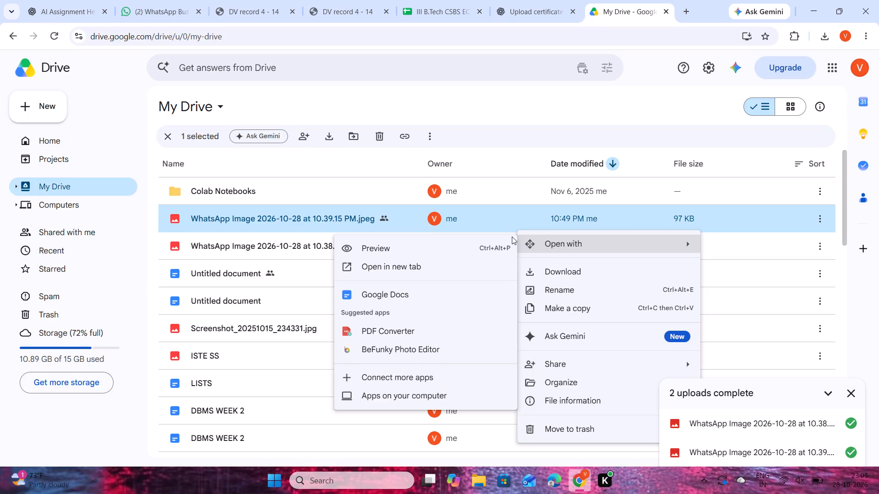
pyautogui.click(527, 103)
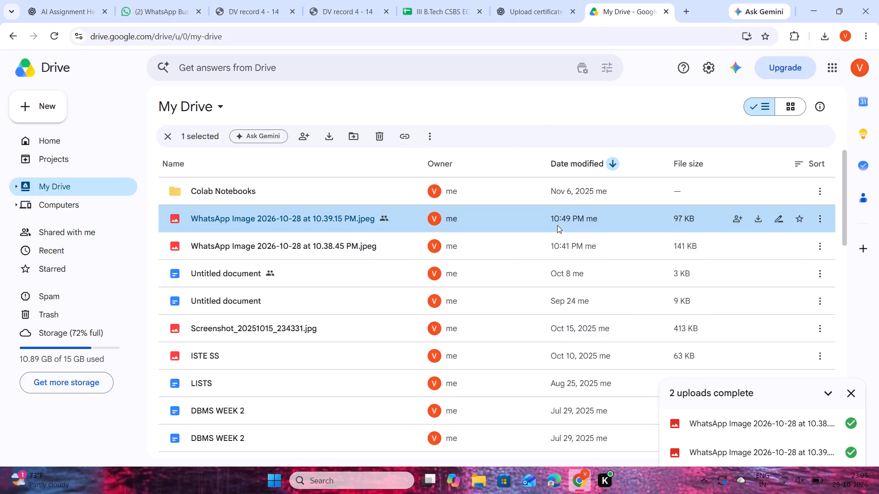
# Open the sharing settings of WhatsApp Image 2026-10-28 at 10.39.15 PM.jpeg and copy its link.
pyautogui.rightClick(543, 225)
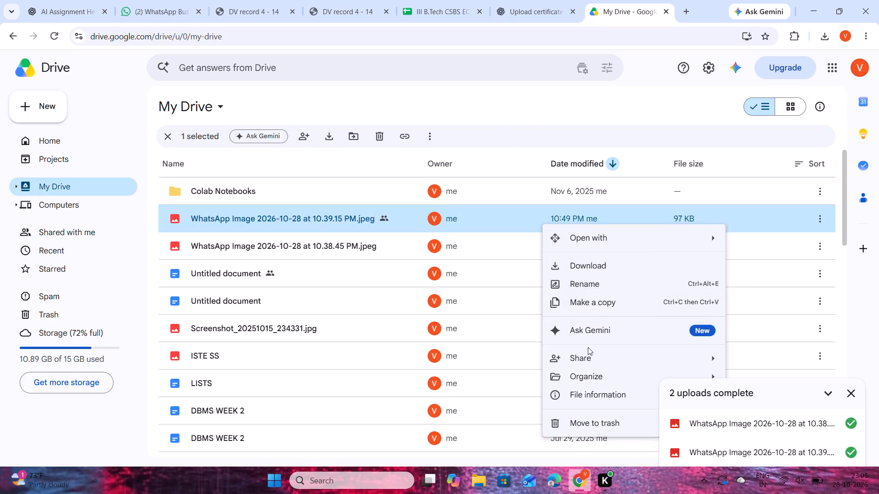
pyautogui.moveTo(586, 352); pyautogui.dragTo(585, 358)
pyautogui.click(503, 358)
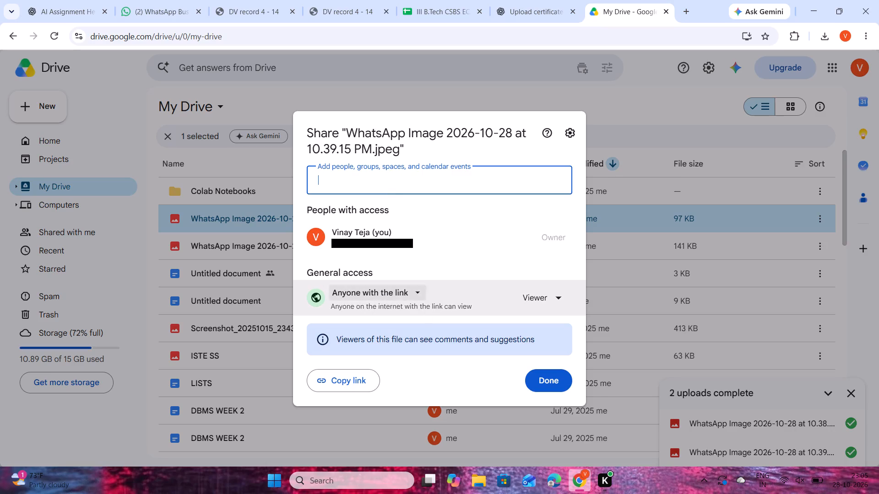
pyautogui.click(552, 294)
pyautogui.click(545, 293)
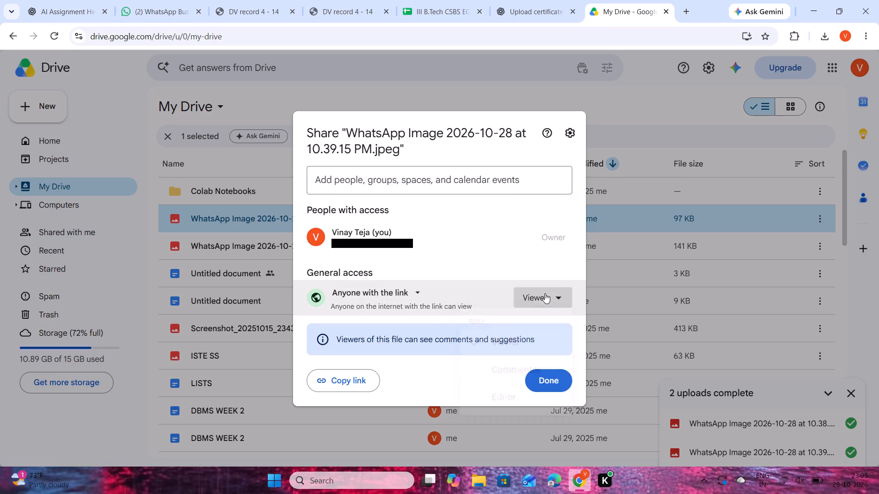
pyautogui.click(354, 375)
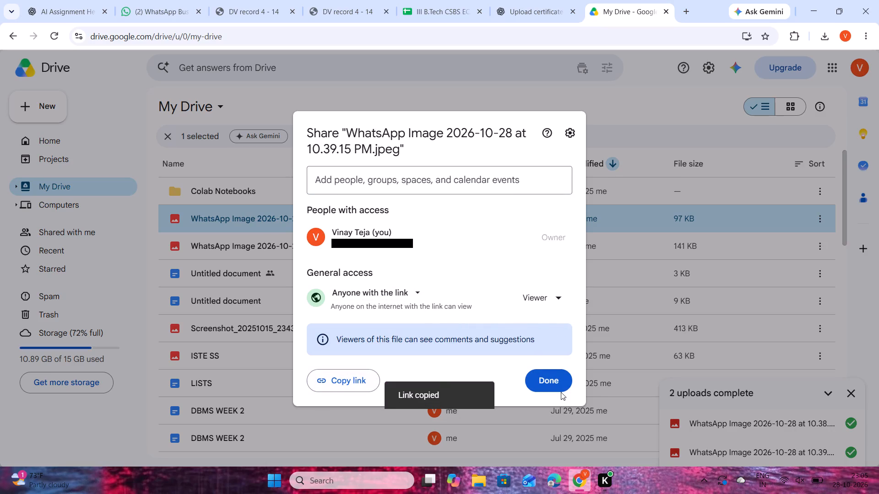
# Finish sharing the certificate image in Google Drive and paste its copied link as the proof for the VJ Hackathon entry in the spreadsheet.
pyautogui.click(561, 378)
pyautogui.click(455, 5)
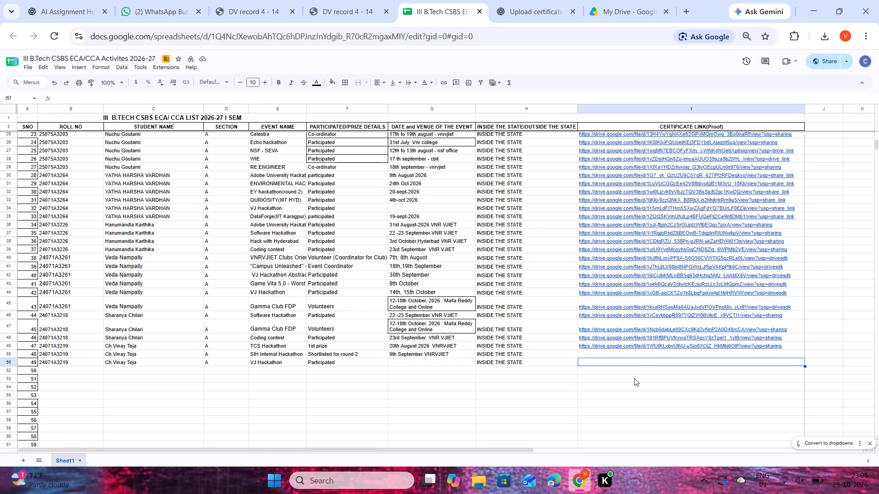
pyautogui.hotkey('ctrl', 'v')
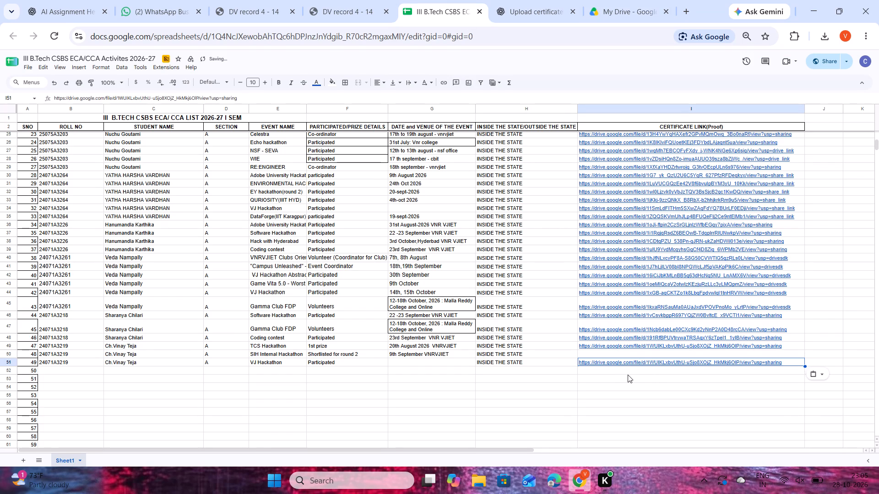
# Preview the certificate linked in entry 49, the VJ Hackathon row, and clear that link from its proof cell.
pyautogui.click(636, 374)
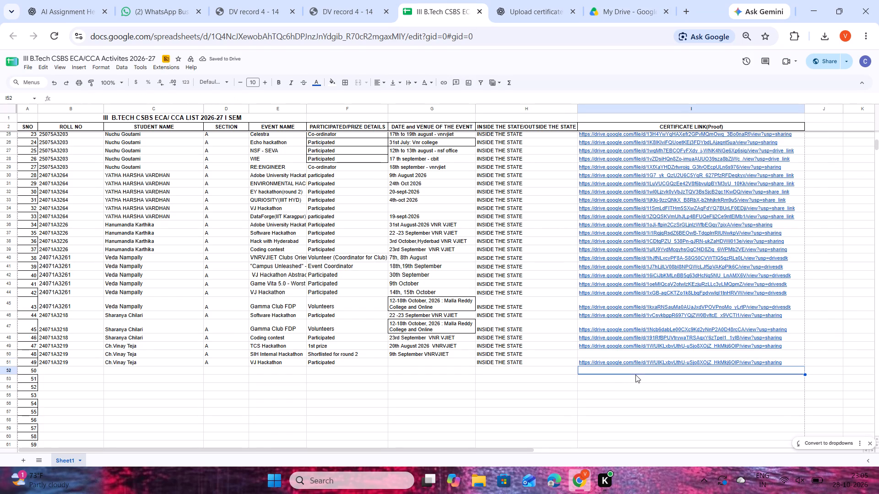
pyautogui.click(624, 363)
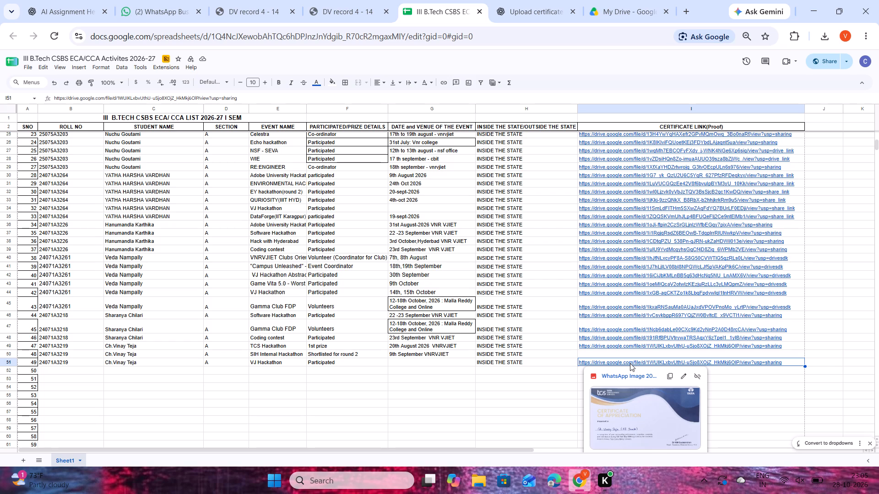
pyautogui.click(746, 397)
pyautogui.click(734, 363)
pyautogui.click(294, 97)
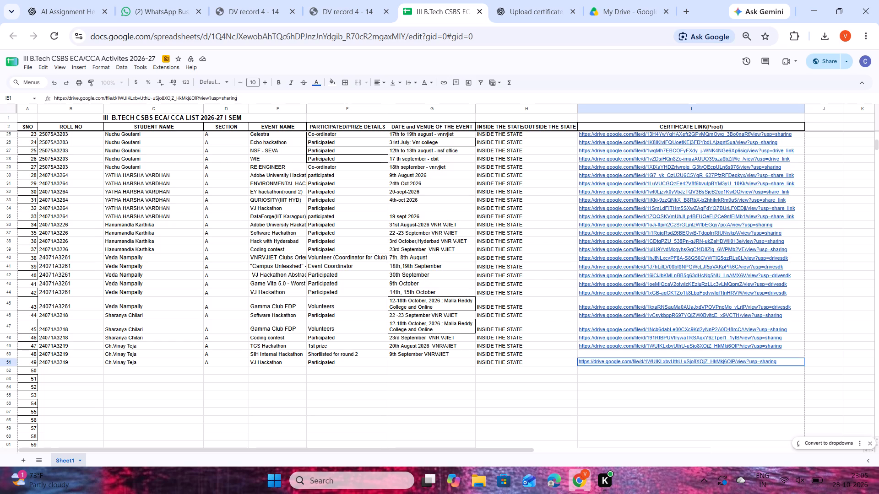
pyautogui.hotkey('ctrl', 'a')
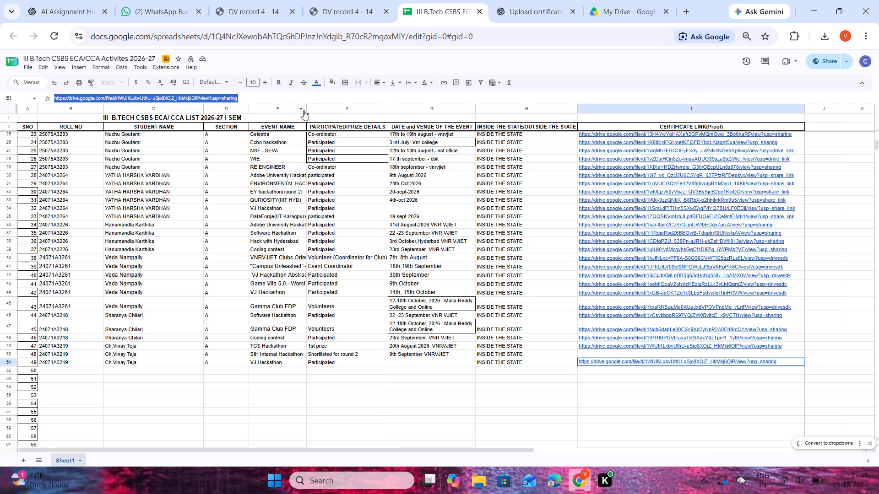
pyautogui.press('BackSpace')
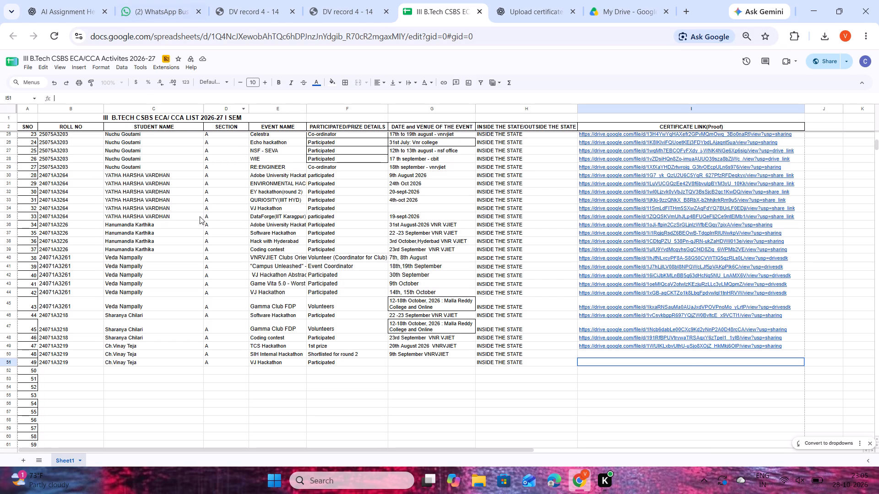
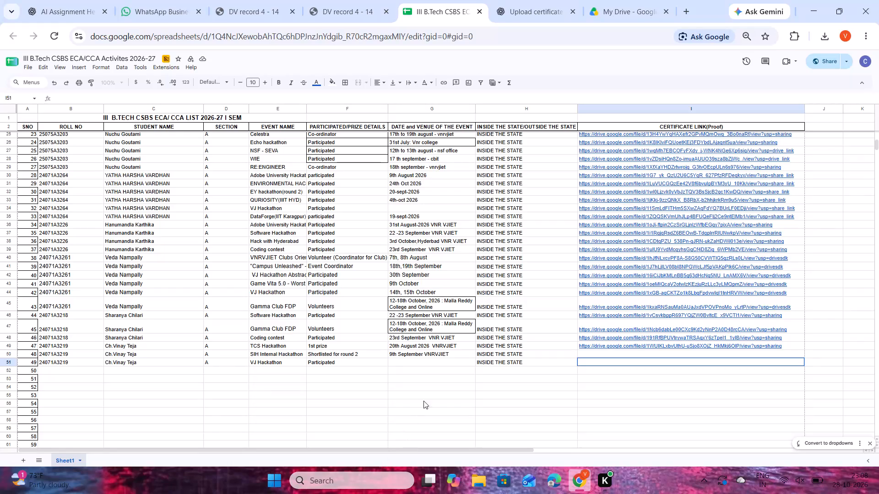
# Enter 14 ,15 October VNRVJIET as the date and venue of entry 49, the VJ Hackathon row.
pyautogui.click(450, 359)
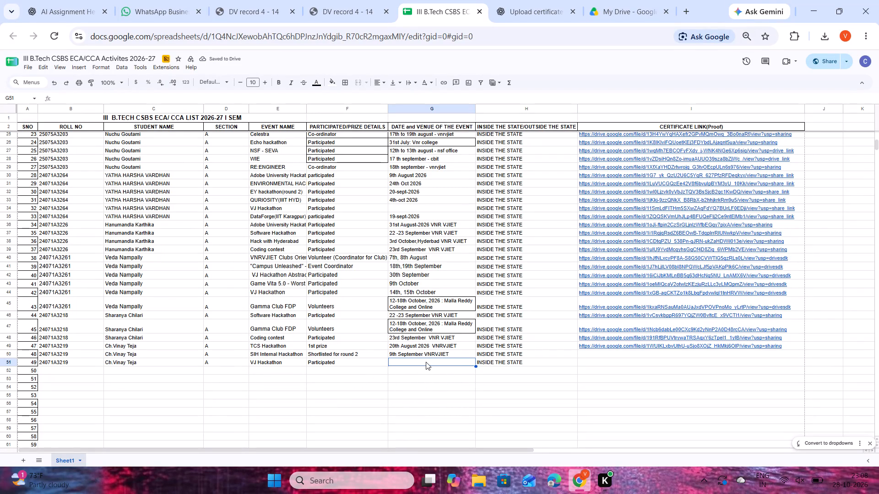
pyautogui.scroll(2, 241, 243)
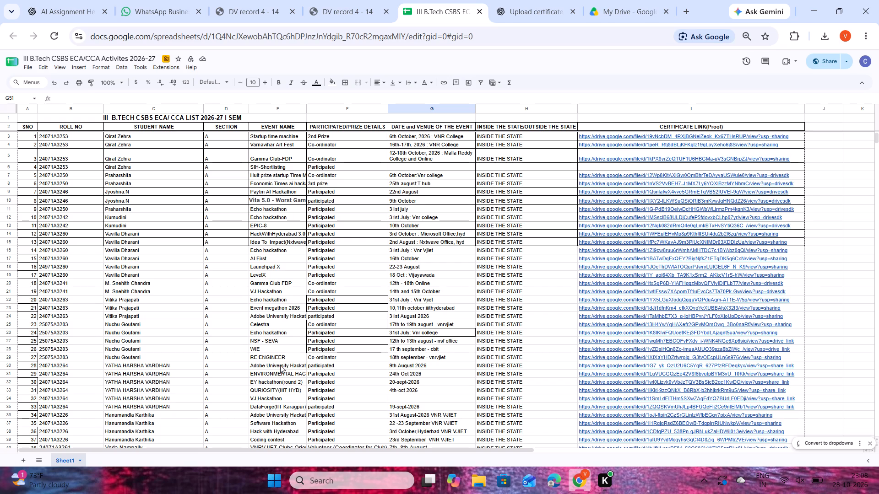
pyautogui.scroll(2, 261, 307)
pyautogui.scroll(-4, 375, 290)
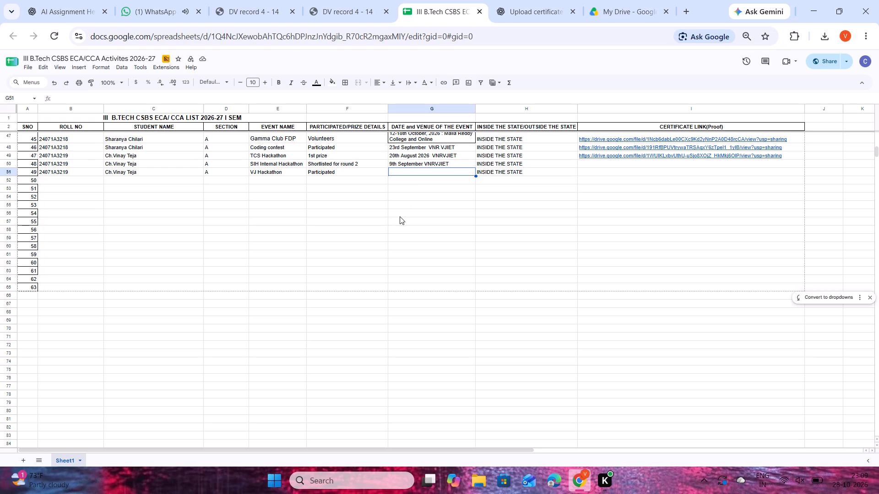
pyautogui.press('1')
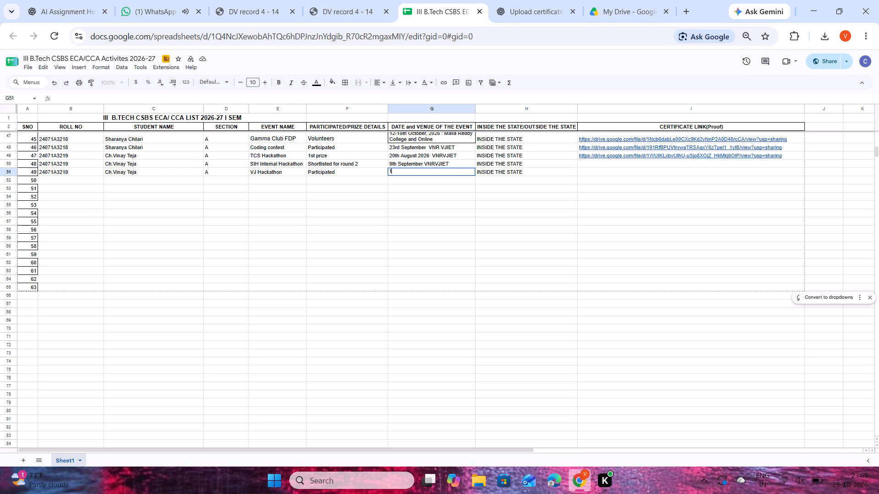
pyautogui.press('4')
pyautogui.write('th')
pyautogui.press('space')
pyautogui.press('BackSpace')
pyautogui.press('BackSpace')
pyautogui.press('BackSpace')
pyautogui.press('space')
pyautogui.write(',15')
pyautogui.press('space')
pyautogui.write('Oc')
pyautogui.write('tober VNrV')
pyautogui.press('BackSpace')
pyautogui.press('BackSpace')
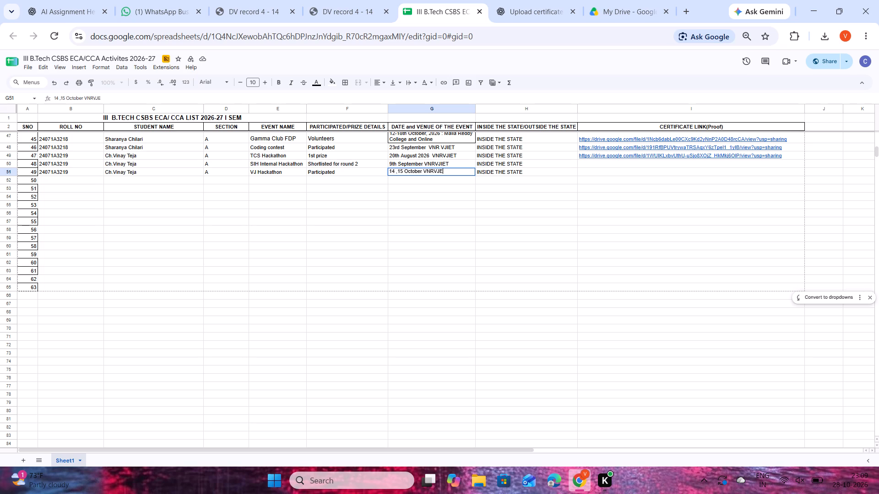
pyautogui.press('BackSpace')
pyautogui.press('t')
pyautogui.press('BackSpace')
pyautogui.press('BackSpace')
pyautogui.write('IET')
pyautogui.scroll(1, 524, 199)
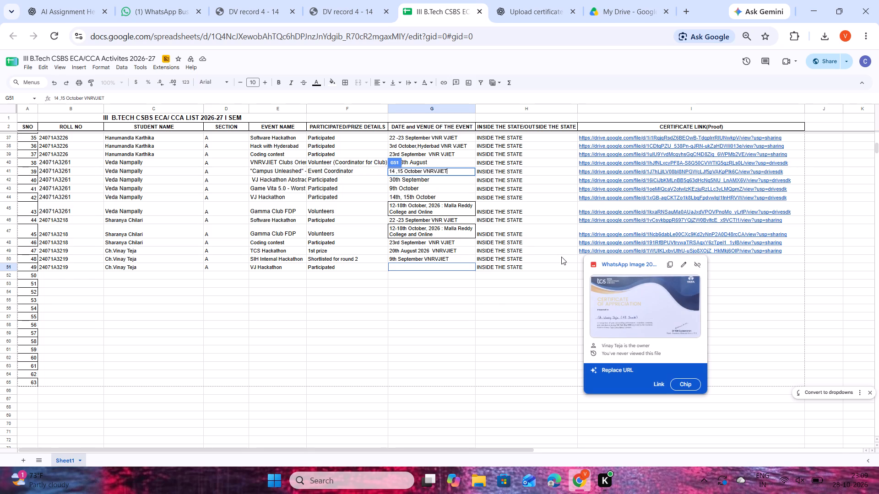
pyautogui.click(583, 268)
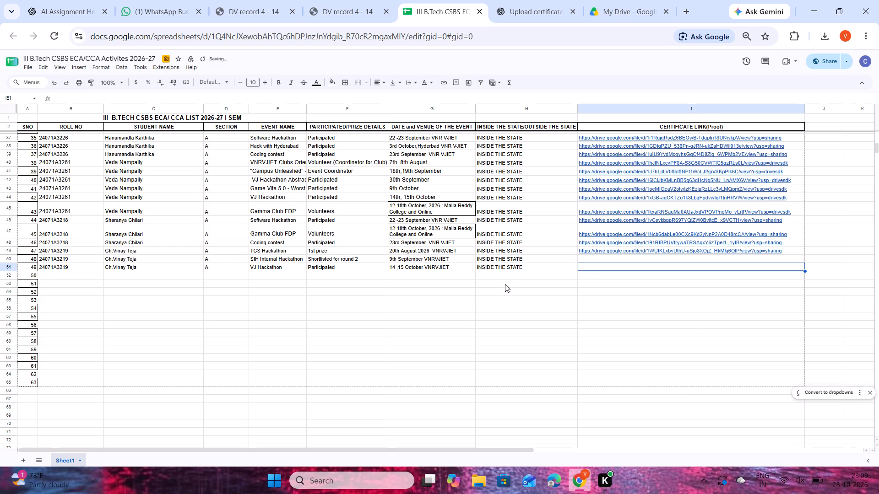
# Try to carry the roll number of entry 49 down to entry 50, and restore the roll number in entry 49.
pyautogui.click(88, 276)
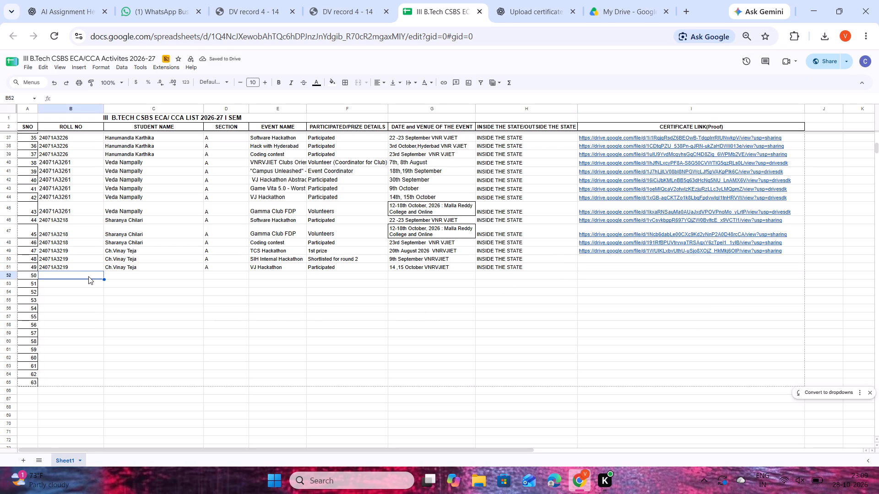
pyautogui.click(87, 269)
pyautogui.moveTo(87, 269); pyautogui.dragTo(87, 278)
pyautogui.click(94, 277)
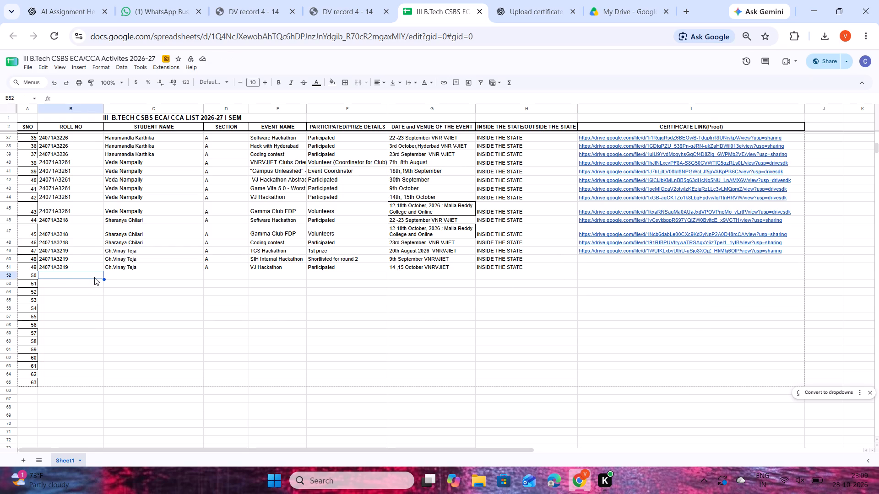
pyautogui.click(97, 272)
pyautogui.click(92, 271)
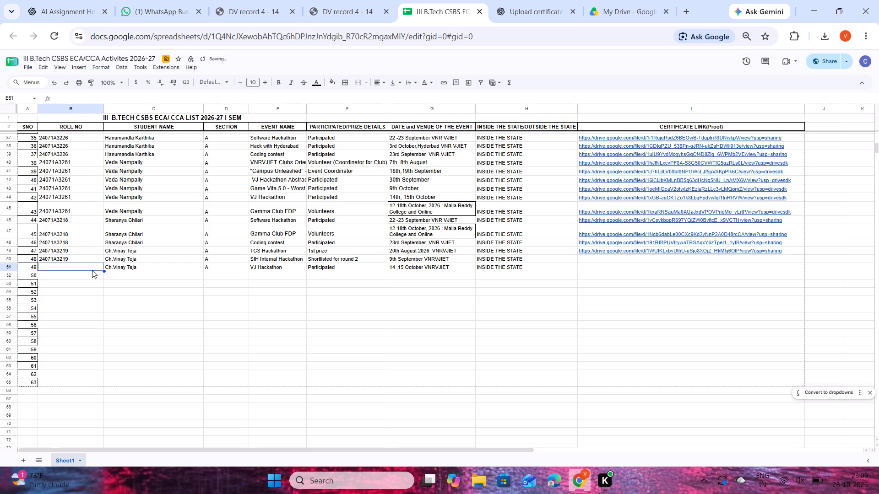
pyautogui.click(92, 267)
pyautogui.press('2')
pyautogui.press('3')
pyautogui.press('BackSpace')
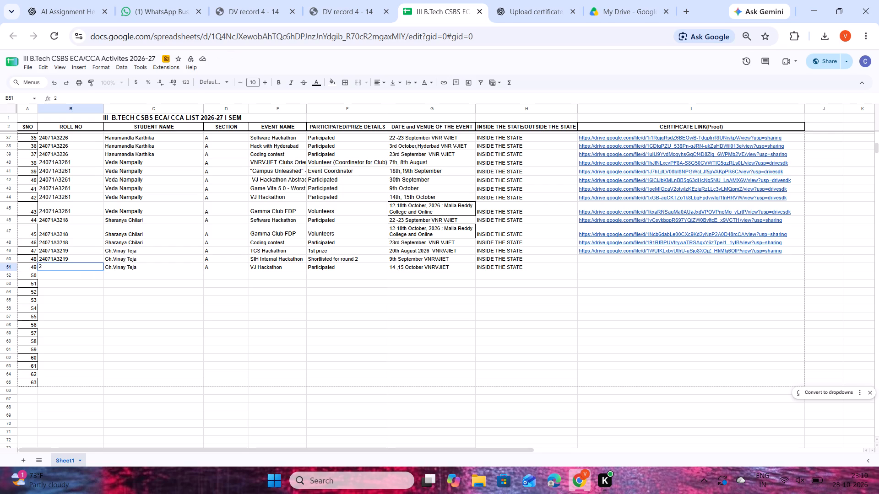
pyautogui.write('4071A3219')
# Enter the same student's roll number in entry 50, with its letter capitalised.
pyautogui.click(66, 274)
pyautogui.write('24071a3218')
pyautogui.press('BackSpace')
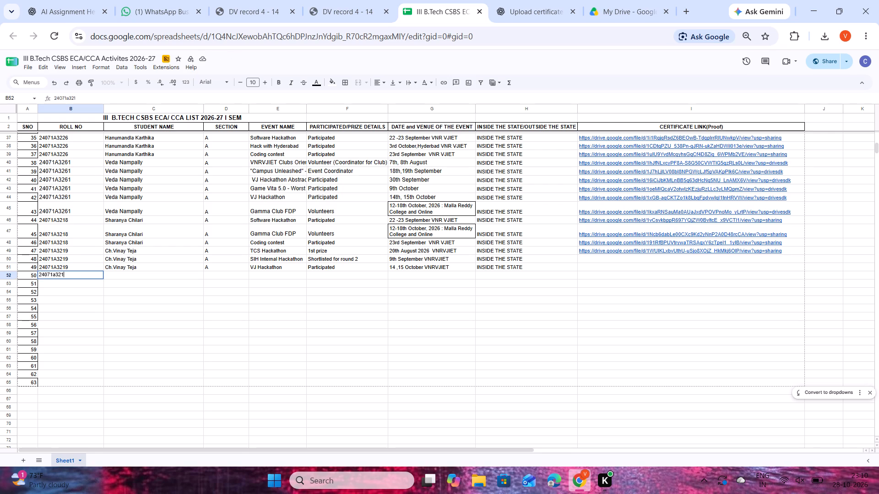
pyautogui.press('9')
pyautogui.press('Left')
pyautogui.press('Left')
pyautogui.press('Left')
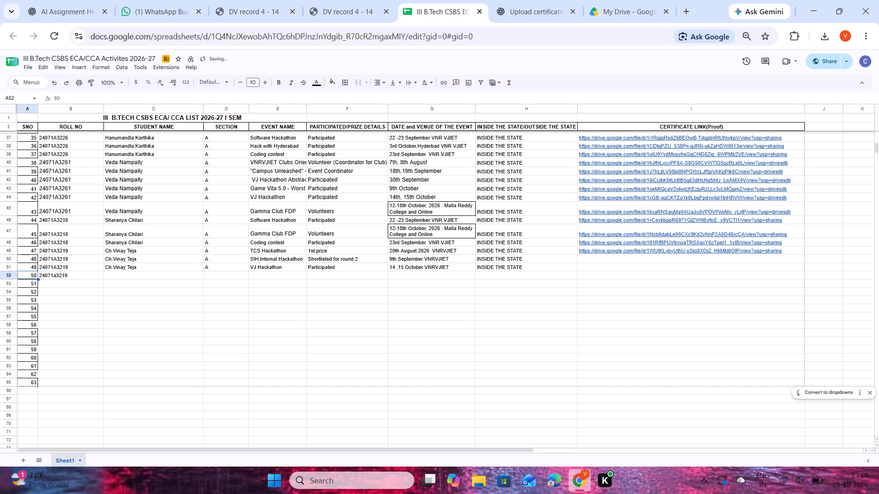
pyautogui.click(51, 274)
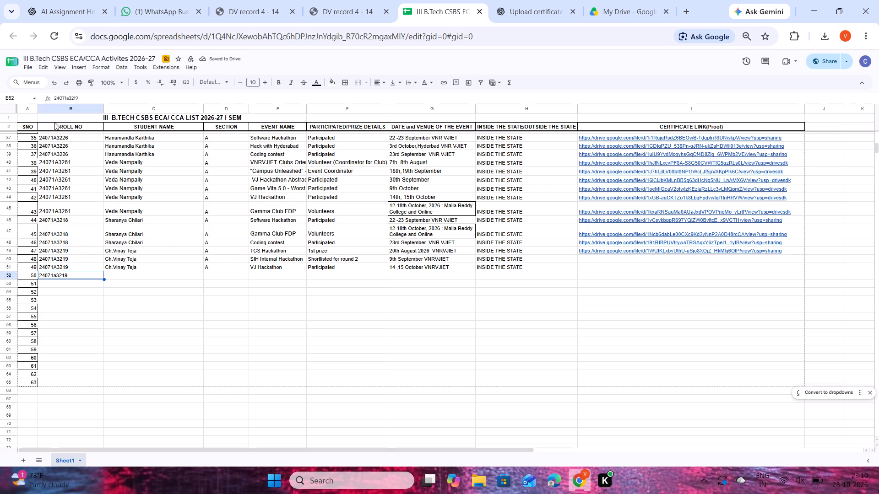
pyautogui.click(74, 100)
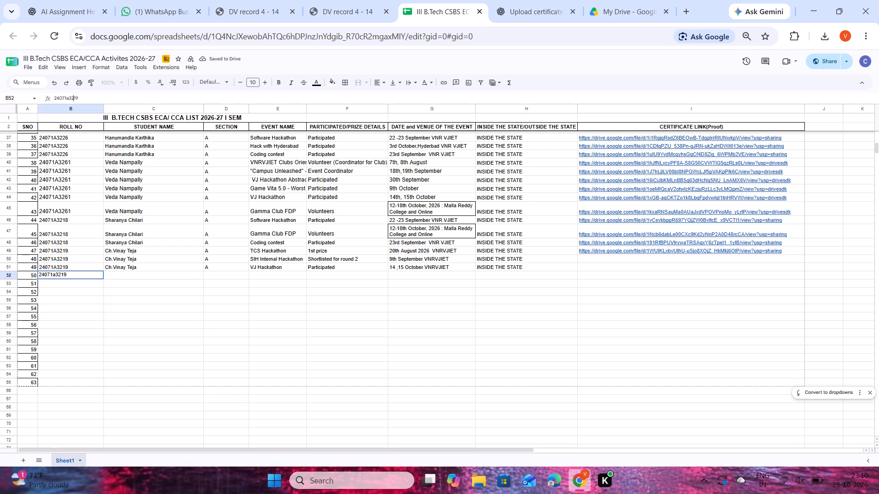
pyautogui.press('Left')
pyautogui.press('Left')
pyautogui.press('BackSpace')
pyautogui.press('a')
# Fill in entry 50 with the same student's name as entry 49 and section A.
pyautogui.click(157, 274)
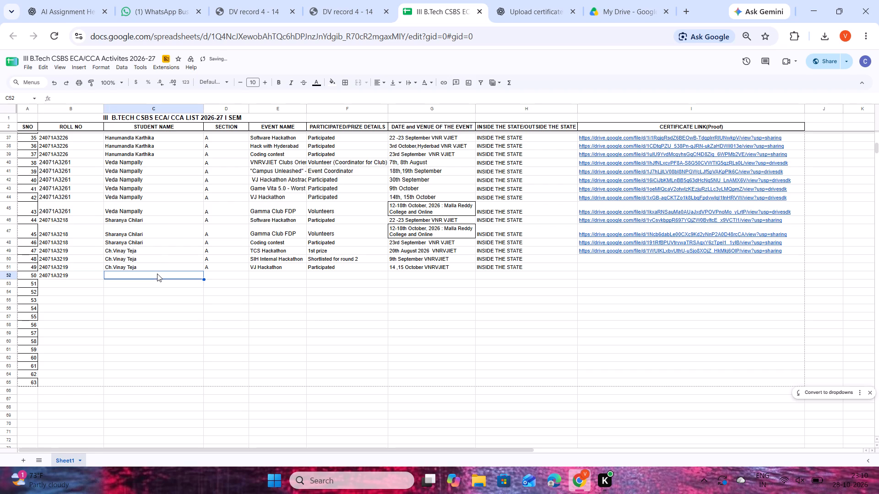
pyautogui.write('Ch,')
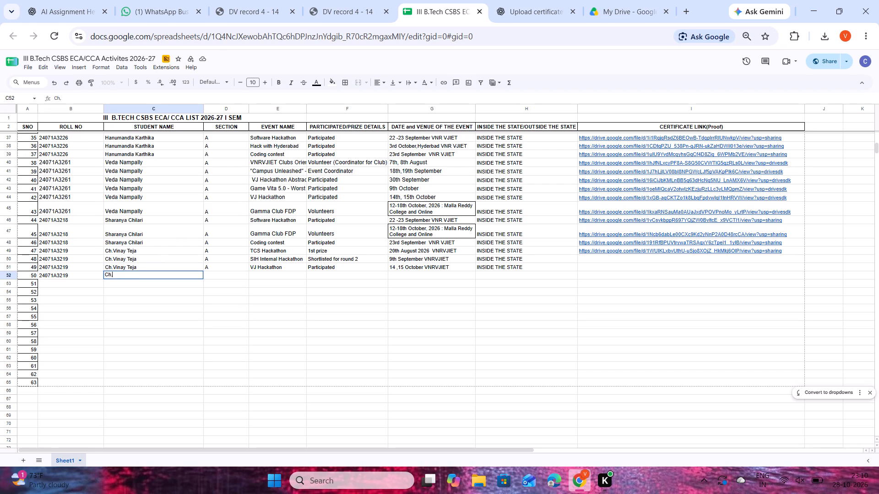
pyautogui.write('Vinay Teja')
pyautogui.click(217, 277)
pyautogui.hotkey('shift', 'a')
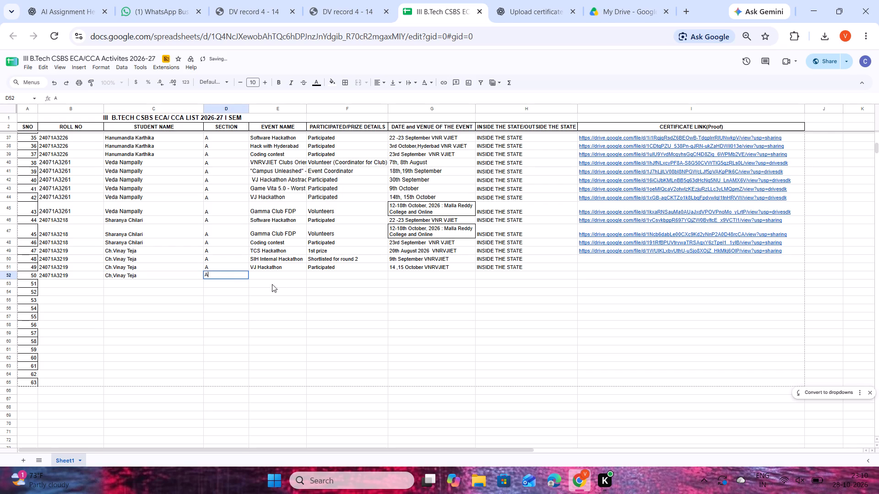
# Enter the event name of entry 50, beginning with Spe.
pyautogui.click(278, 276)
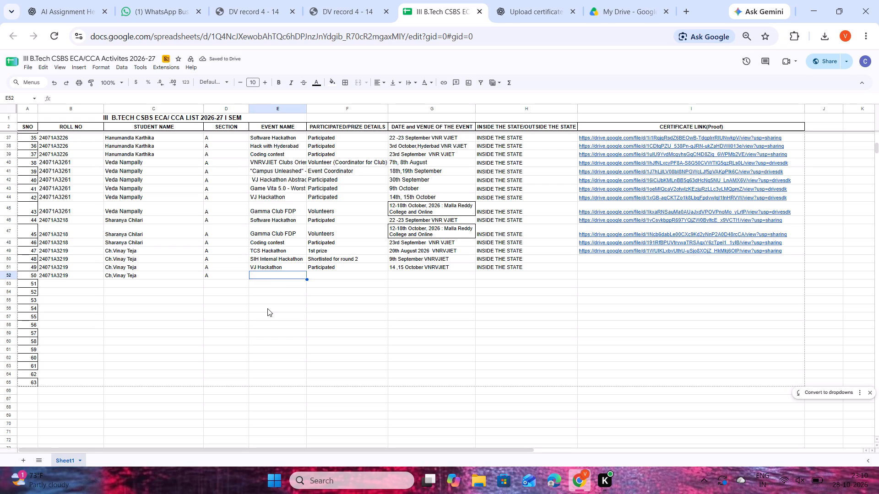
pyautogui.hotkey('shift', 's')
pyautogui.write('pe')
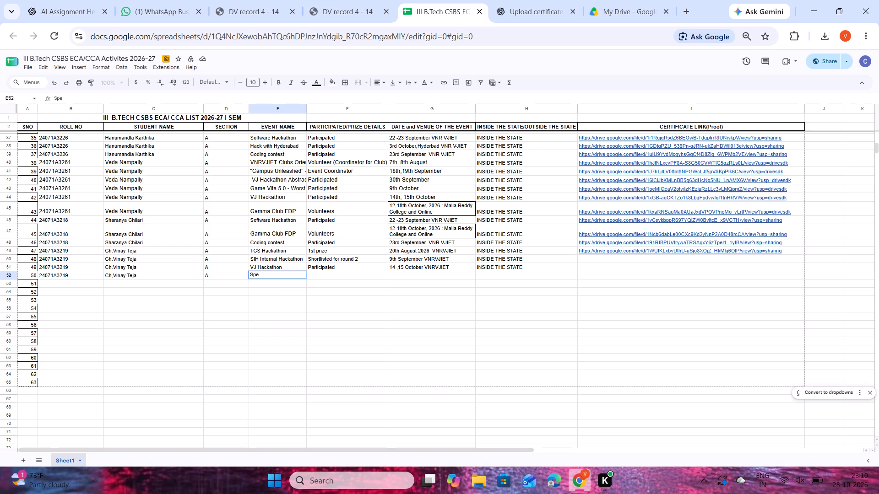